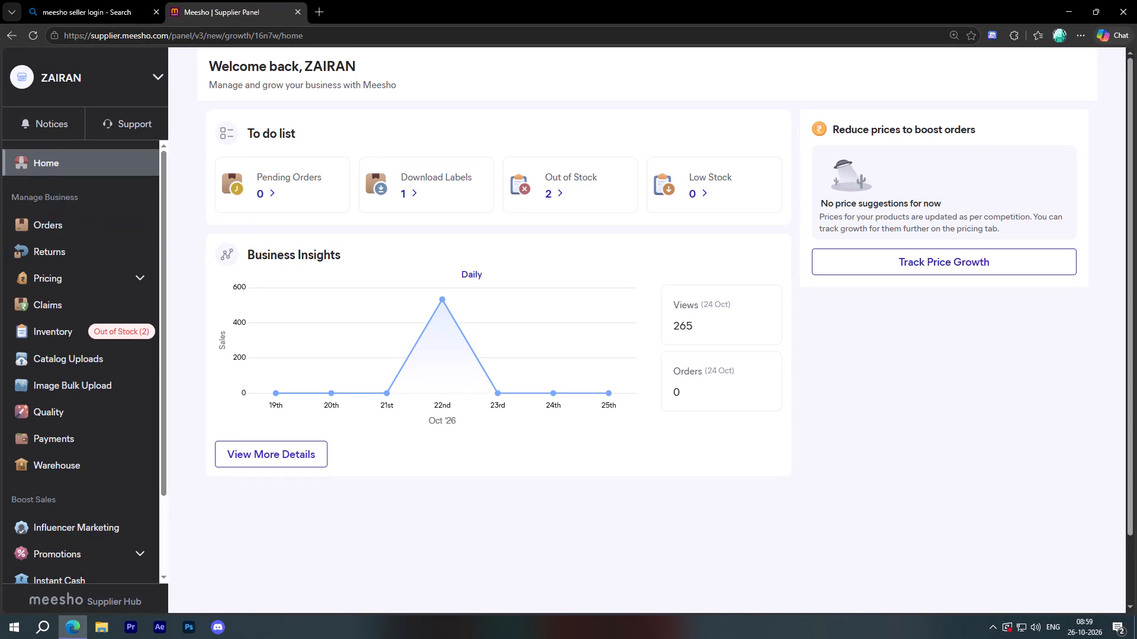
# Go to Catalog Uploads and start adding a single catalog.
pyautogui.scroll(-2, 65, 363)
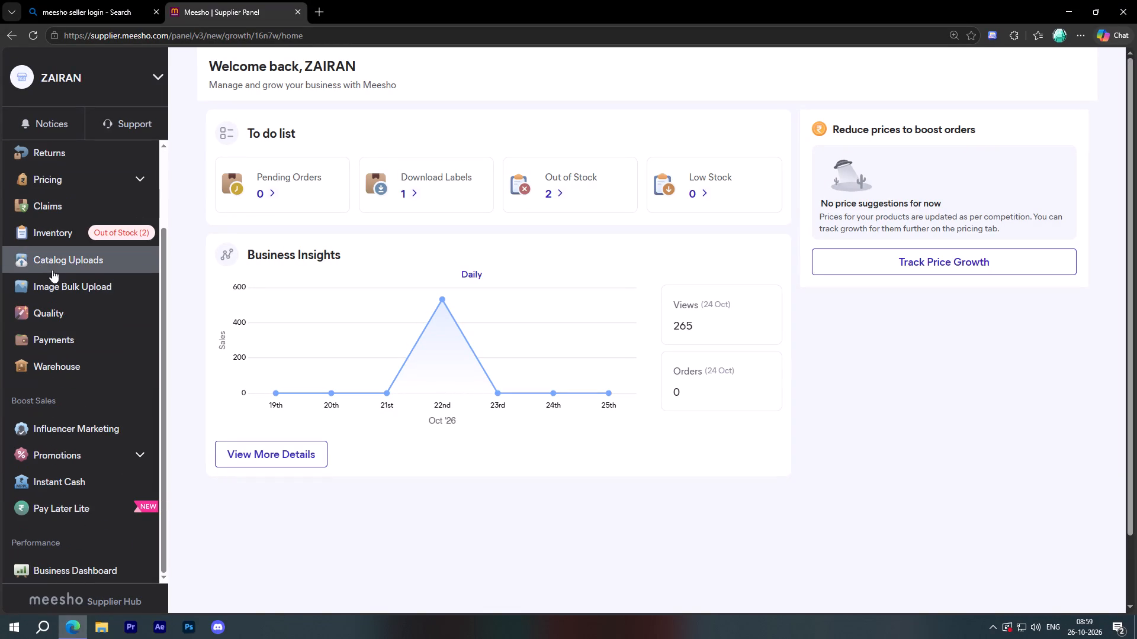
pyautogui.click(61, 256)
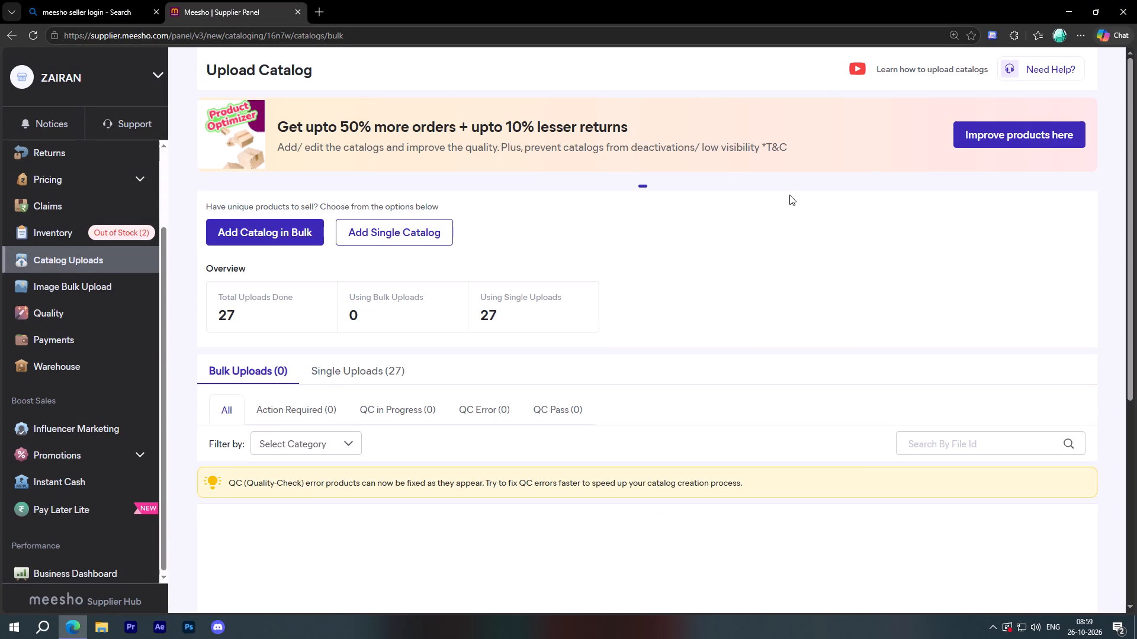
pyautogui.scroll(-4, 455, 239)
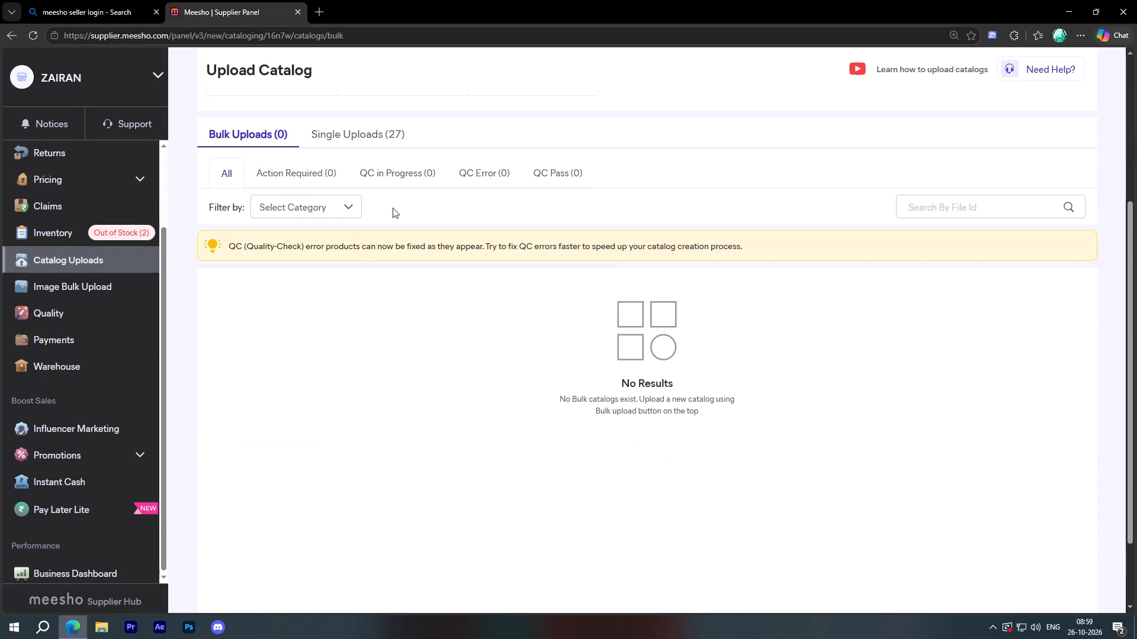
pyautogui.scroll(4, 384, 220)
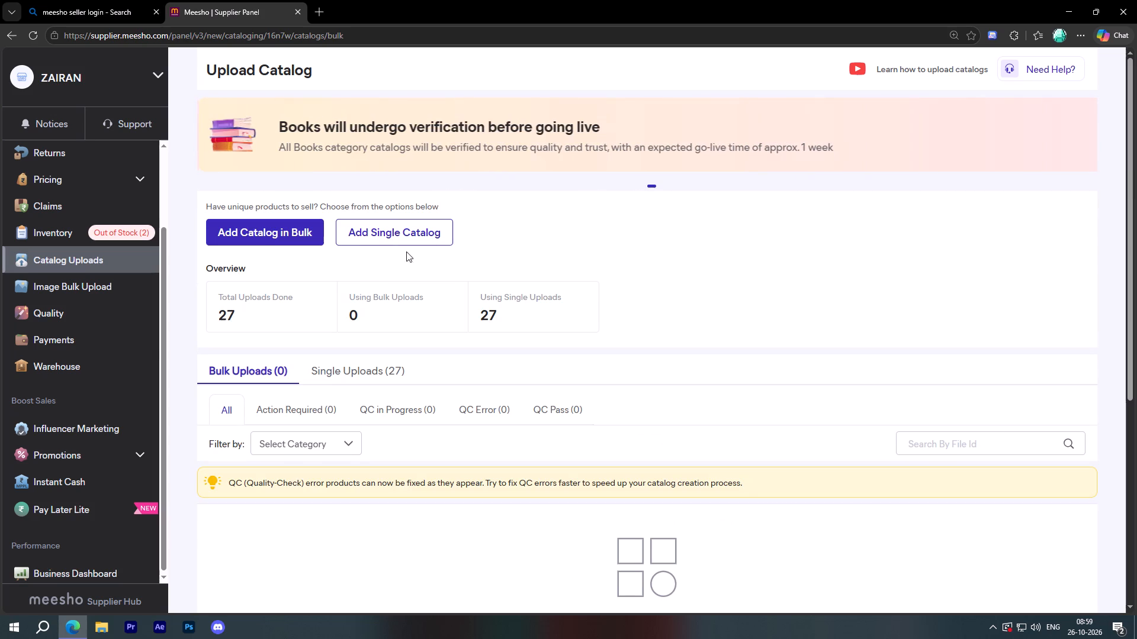
pyautogui.scroll(4, 413, 256)
pyautogui.click(49, 280)
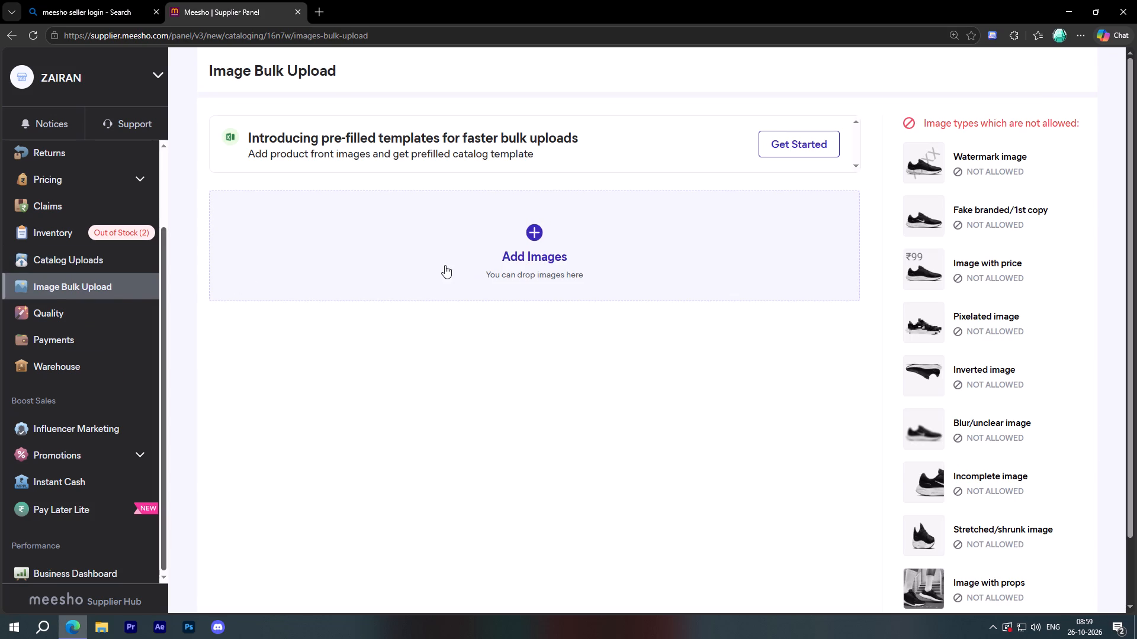
pyautogui.click(84, 252)
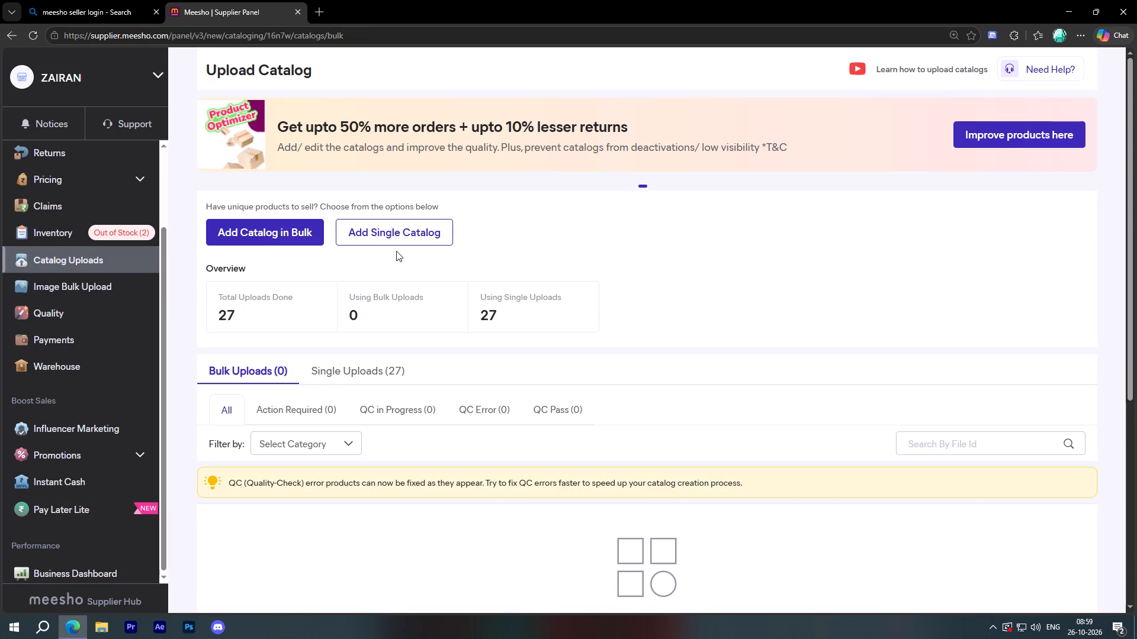
pyautogui.click(408, 239)
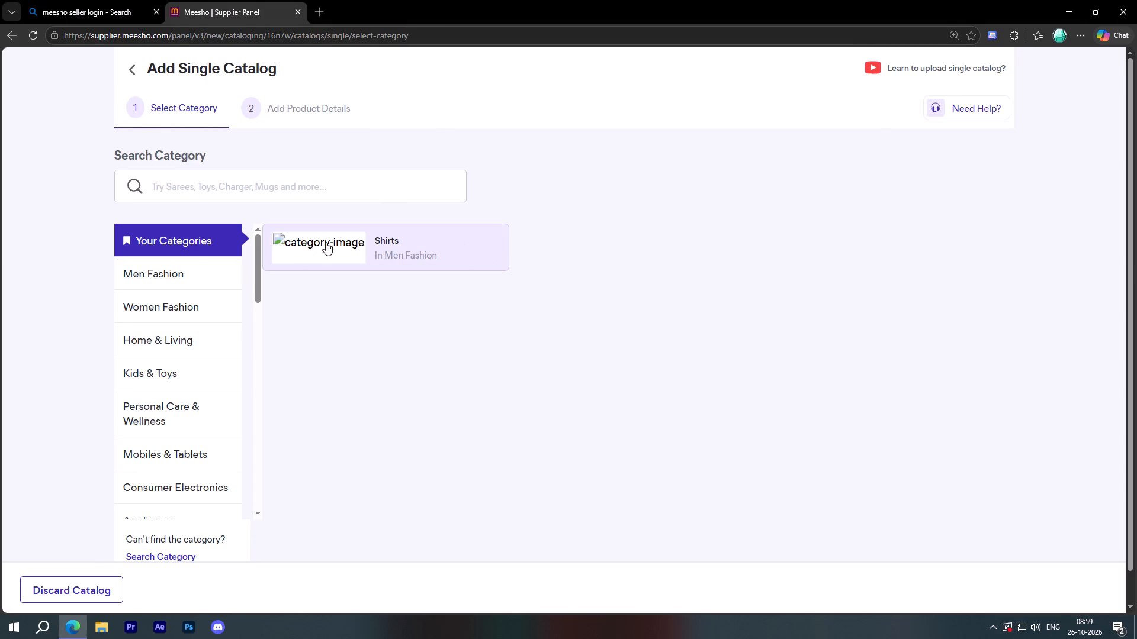
# Choose the catalog category Men Fashion / Mens Clothing / Men Top Wear / Tshirts.
pyautogui.click(184, 269)
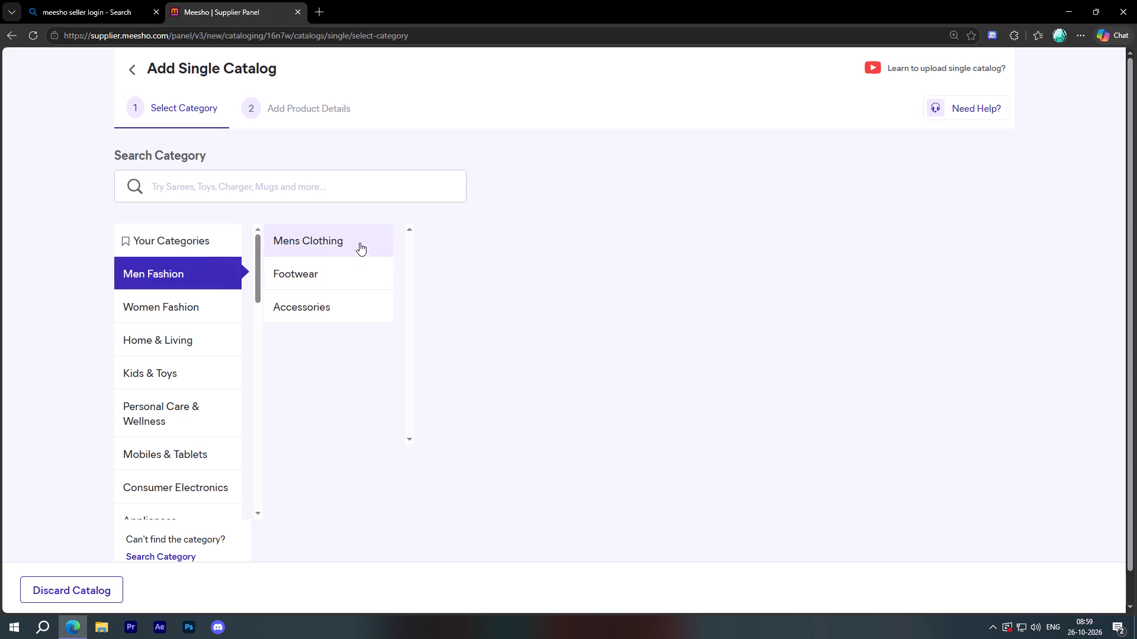
pyautogui.moveTo(339, 240); pyautogui.dragTo(348, 239)
pyautogui.click(502, 244)
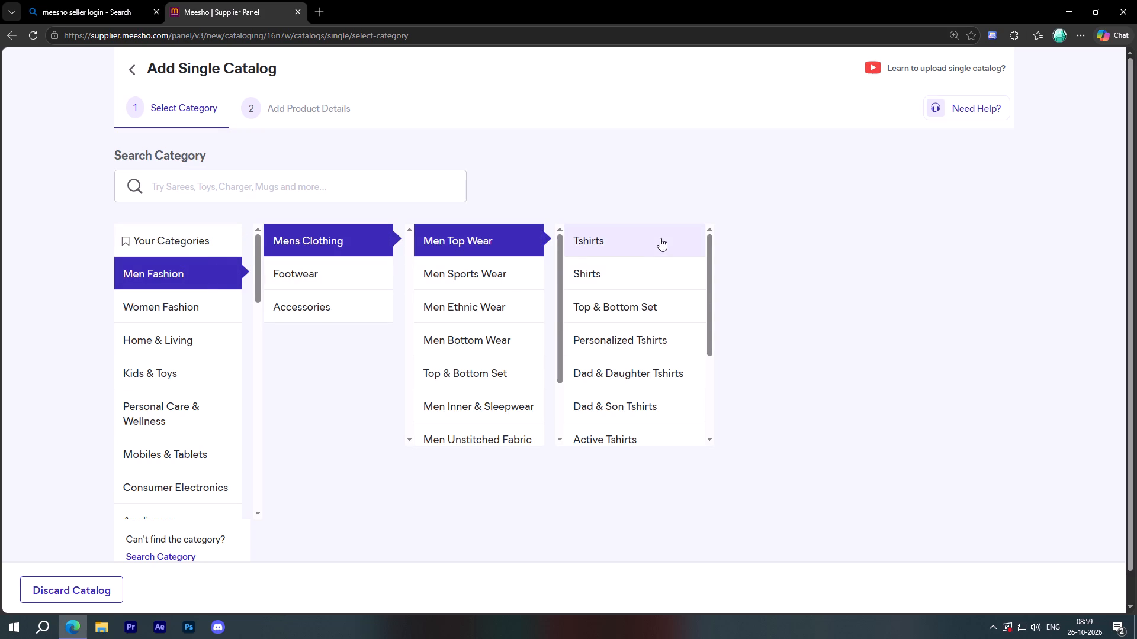
pyautogui.click(660, 240)
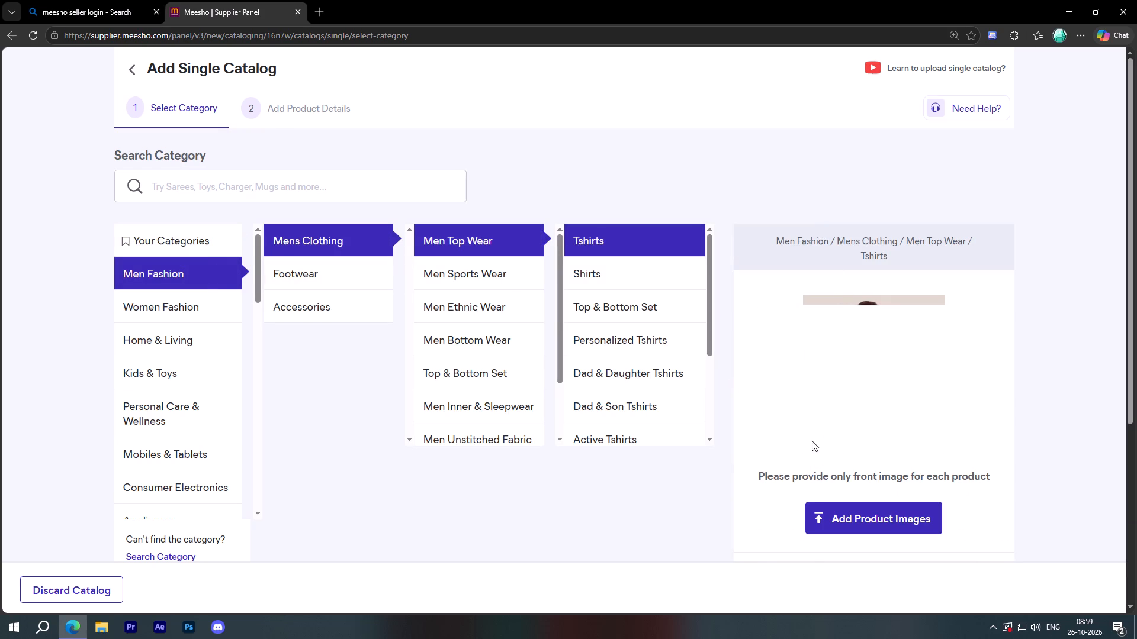
# Add "WhatsApp Image 2026-10-25 at 11.40.07 AM (2).jpeg" from Downloads as the product's front image and continue to the product details.
pyautogui.scroll(-6, 811, 440)
pyautogui.scroll(1, 871, 275)
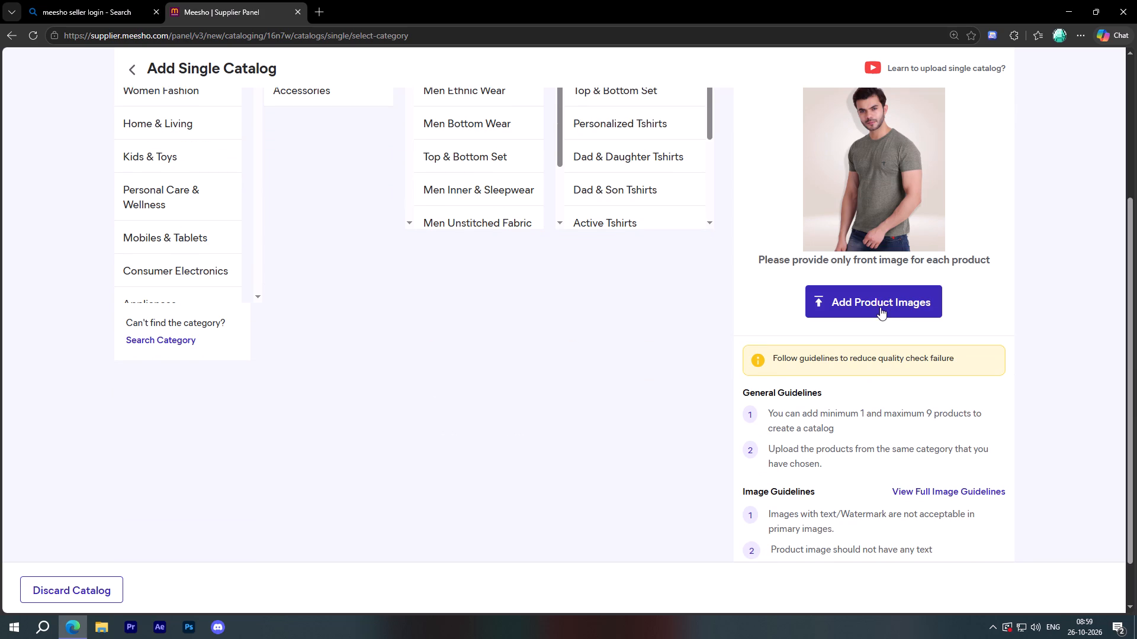
pyautogui.click(880, 307)
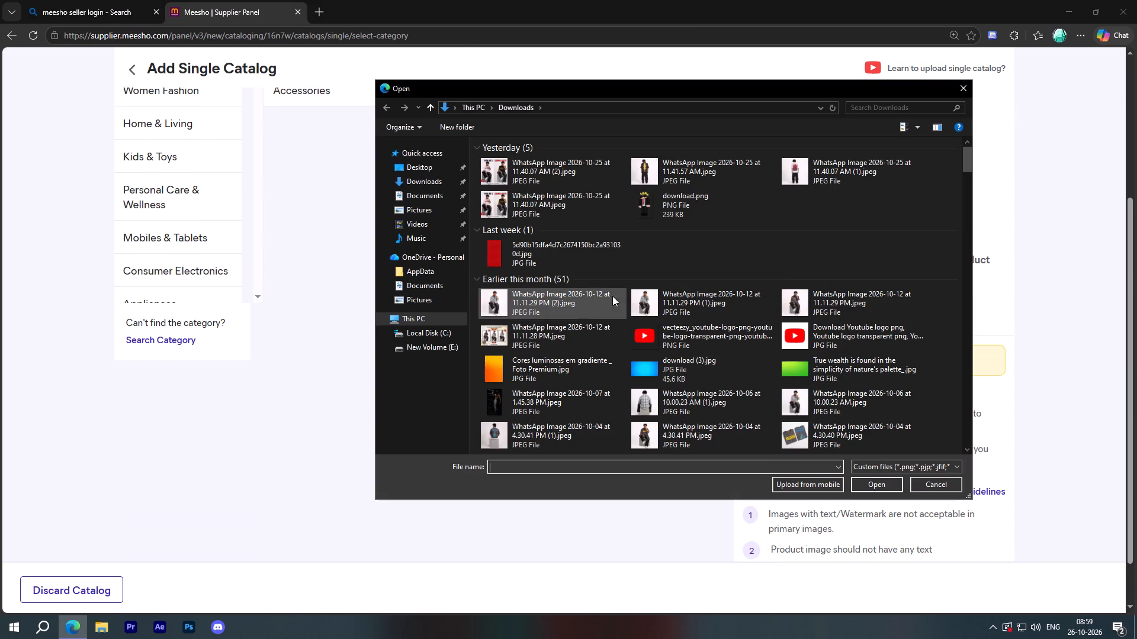
pyautogui.scroll(6, 609, 292)
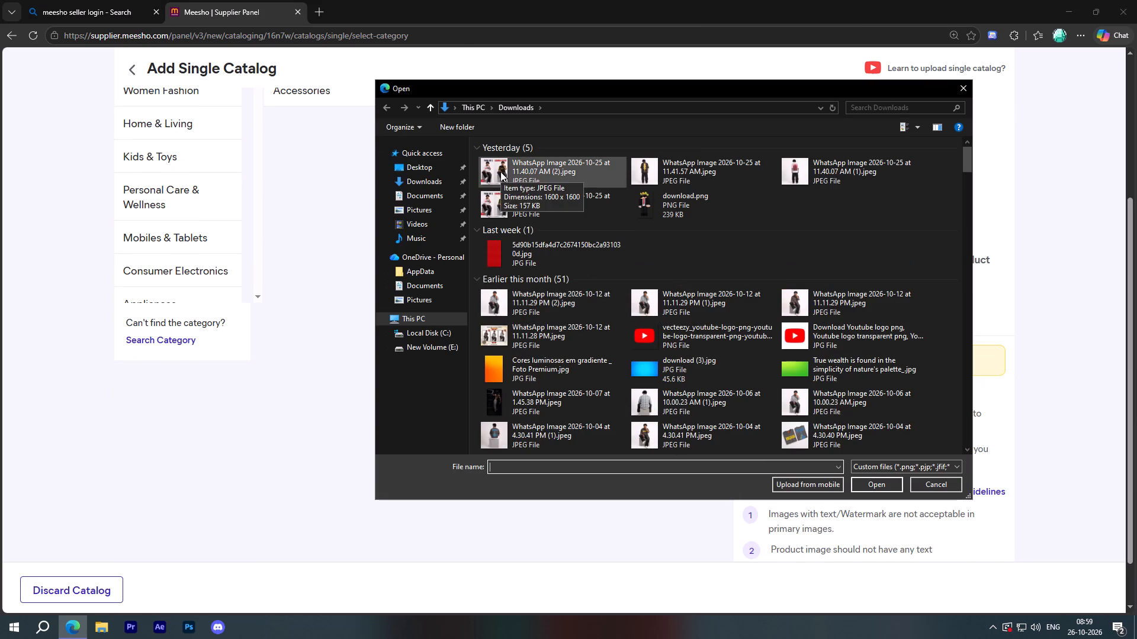
pyautogui.click(500, 172)
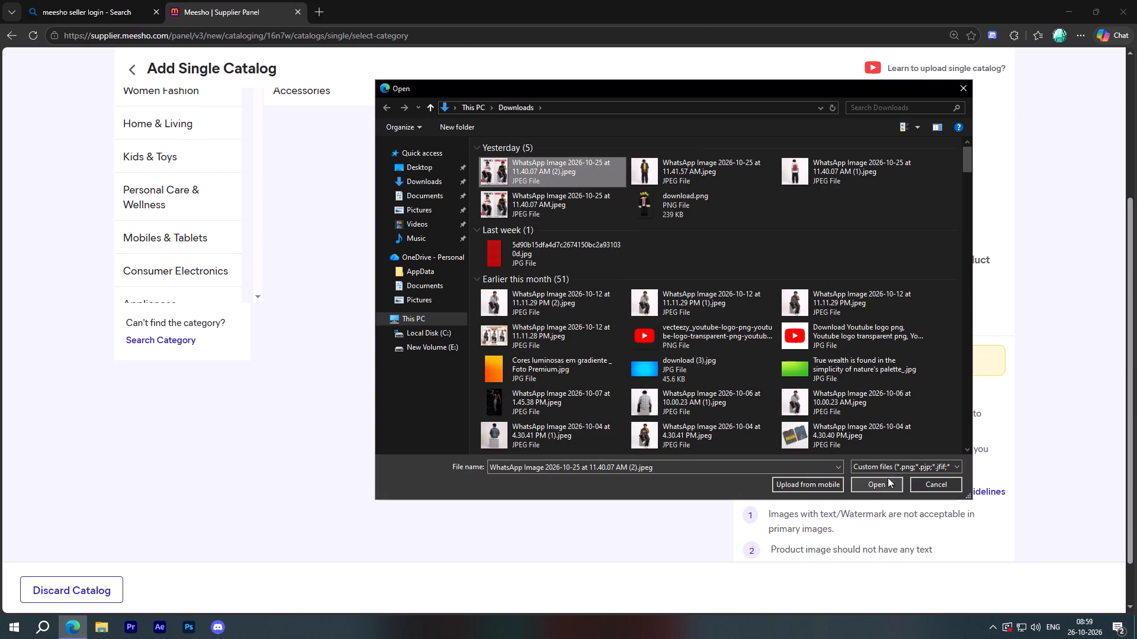
pyautogui.click(879, 486)
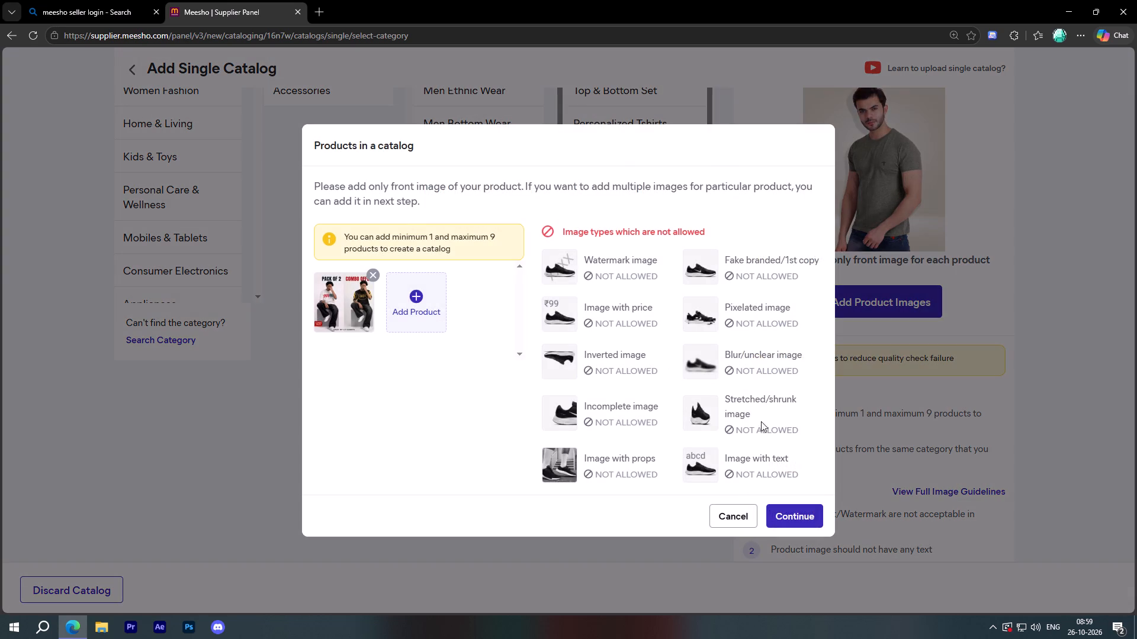
pyautogui.click(807, 521)
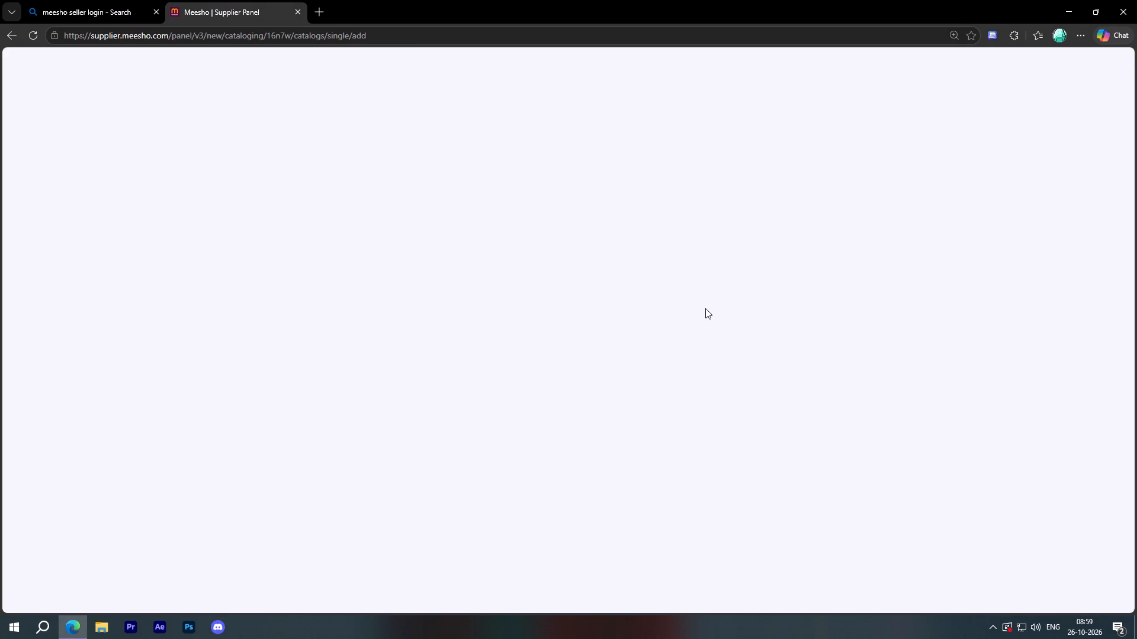
# Set the product's net weight to 500 gms.
pyautogui.click(315, 377)
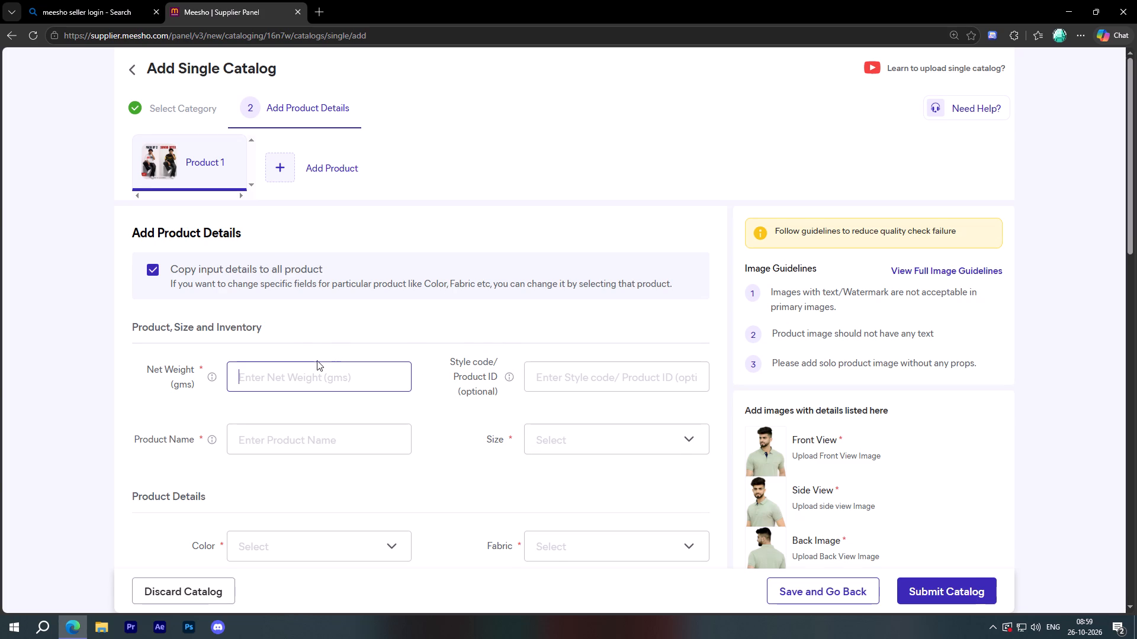
pyautogui.write('50')
pyautogui.press('0')
# Select M as the product's size and apply it.
pyautogui.scroll(-2, 562, 359)
pyautogui.click(313, 328)
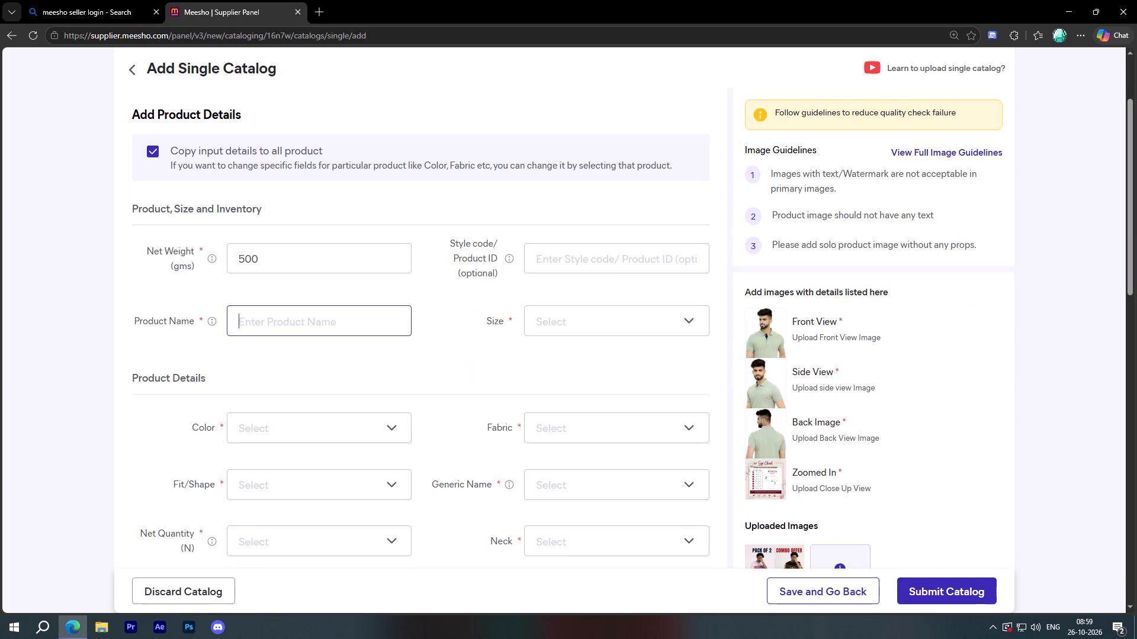
pyautogui.click(354, 321)
pyautogui.click(619, 317)
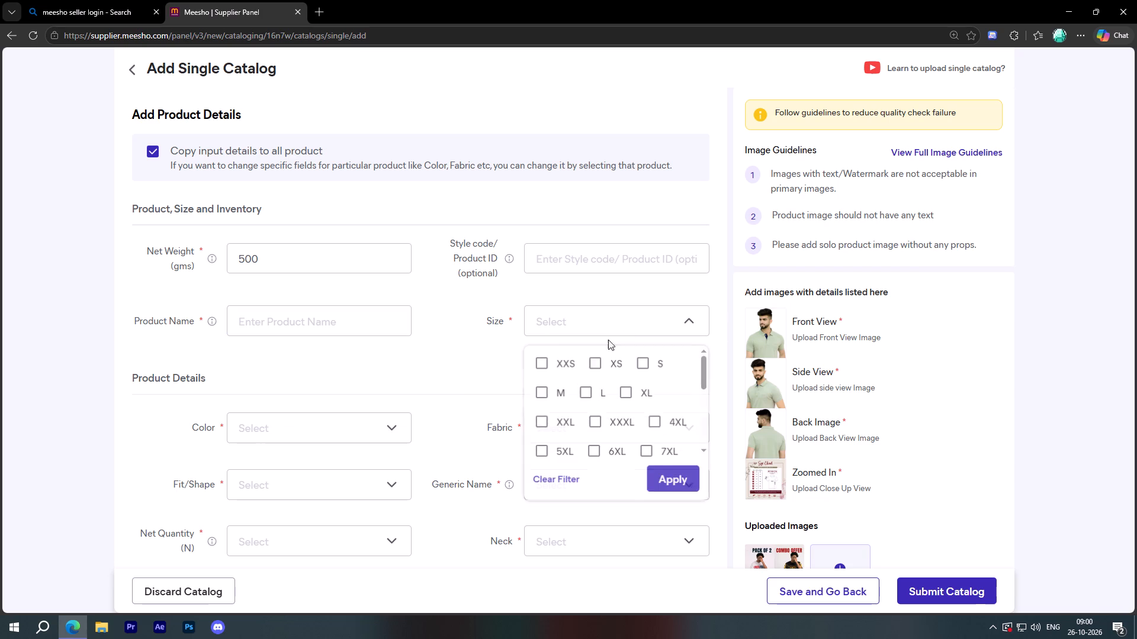
pyautogui.click(541, 395)
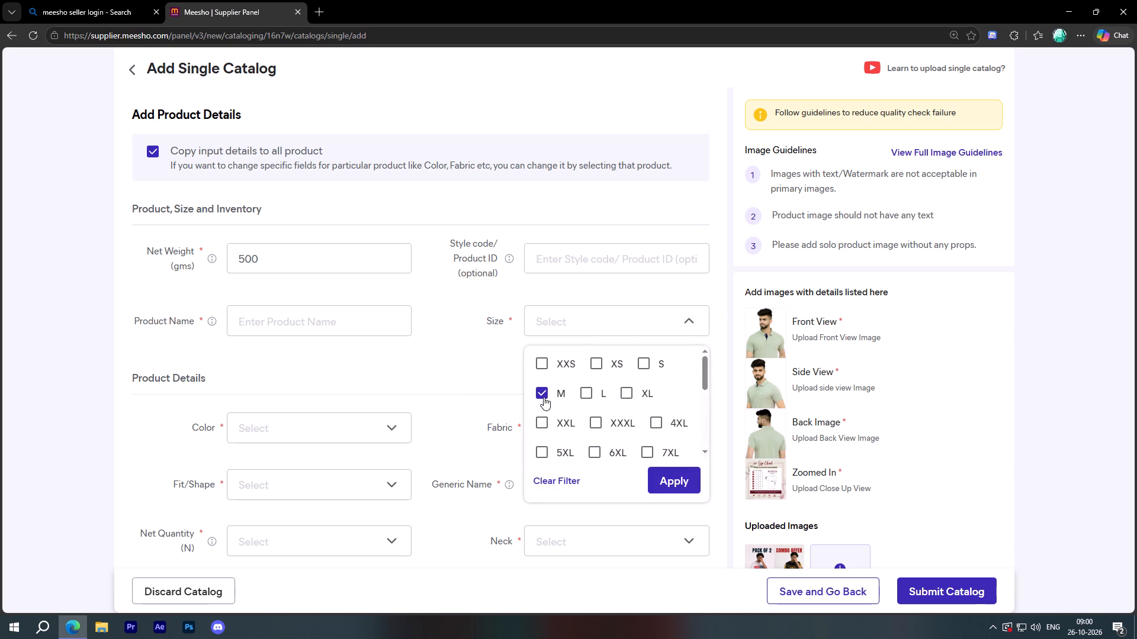
pyautogui.click(682, 481)
# Open the Meesho Price of size M for editing.
pyautogui.scroll(-4, 430, 364)
pyautogui.click(257, 244)
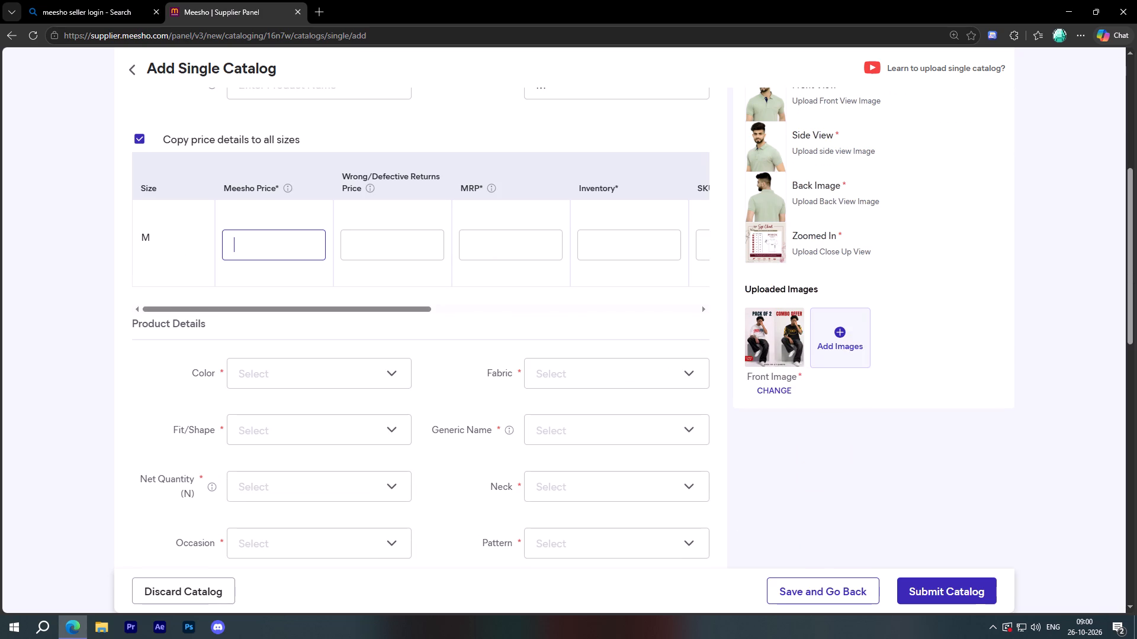
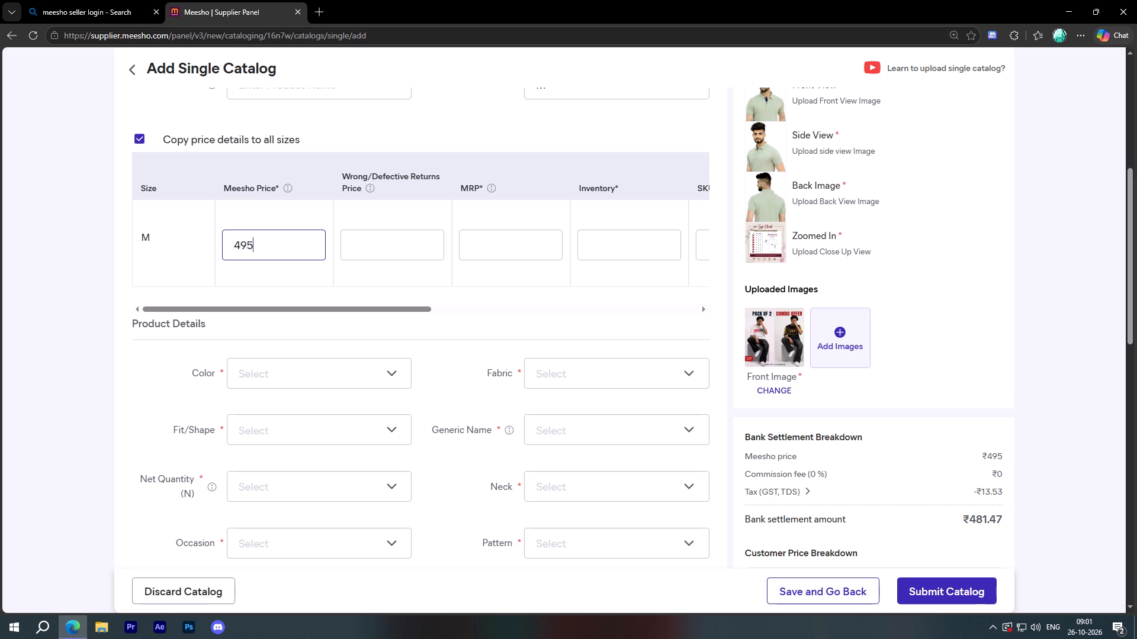
# Set the Wrong/Defective Returns Price of size M to 494.
pyautogui.click(399, 246)
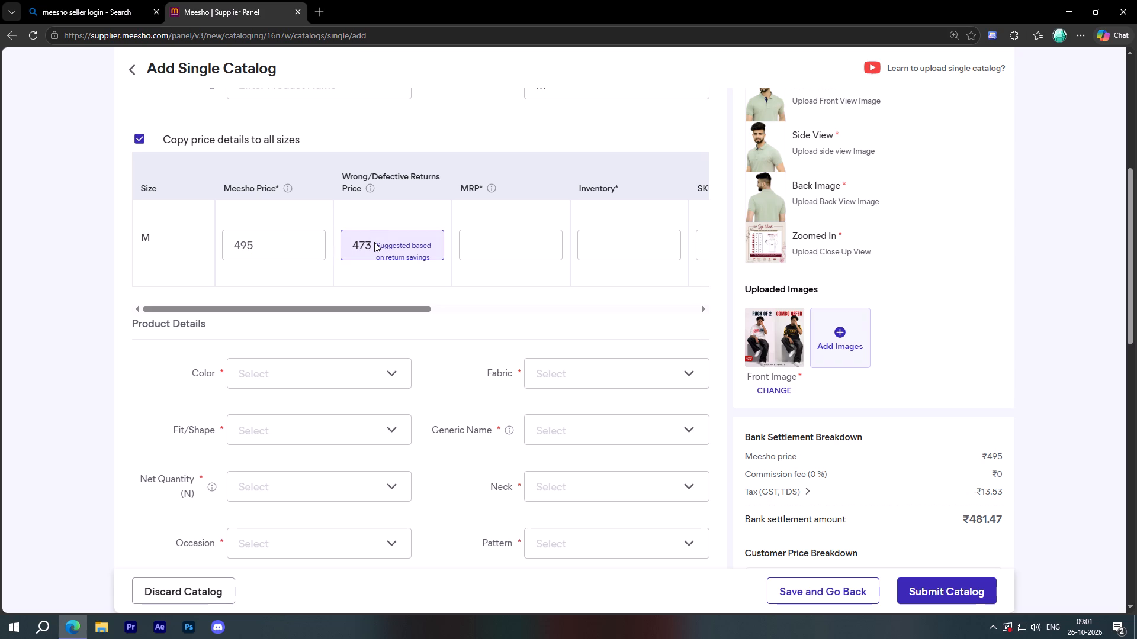
pyautogui.press('BackSpace')
pyautogui.press('BackSpace')
pyautogui.write('96')
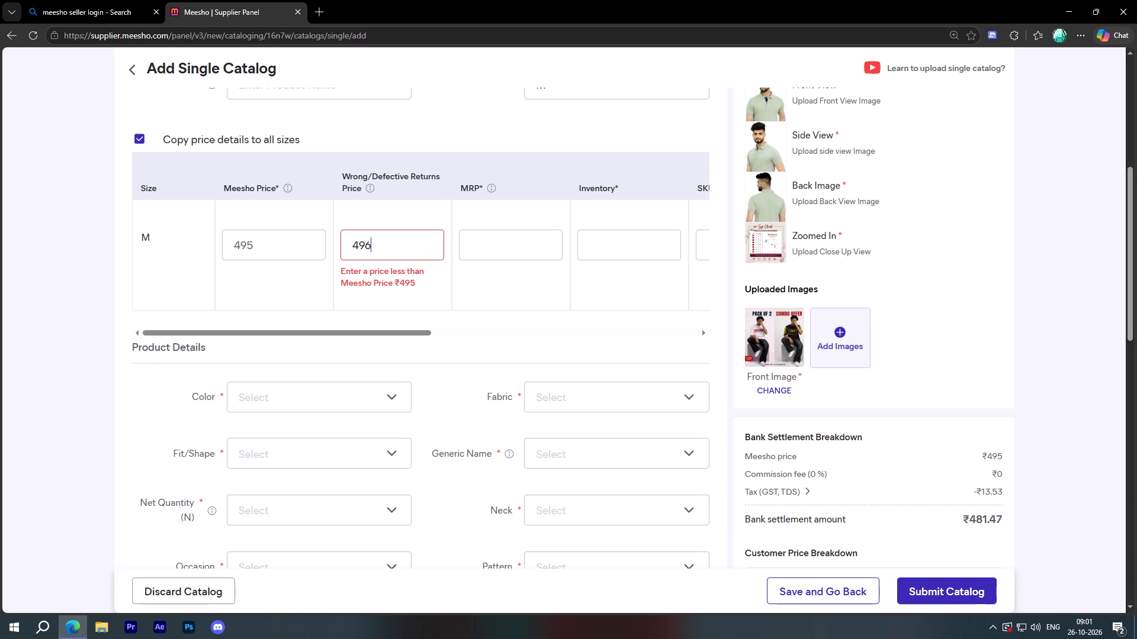
pyautogui.press('BackSpace')
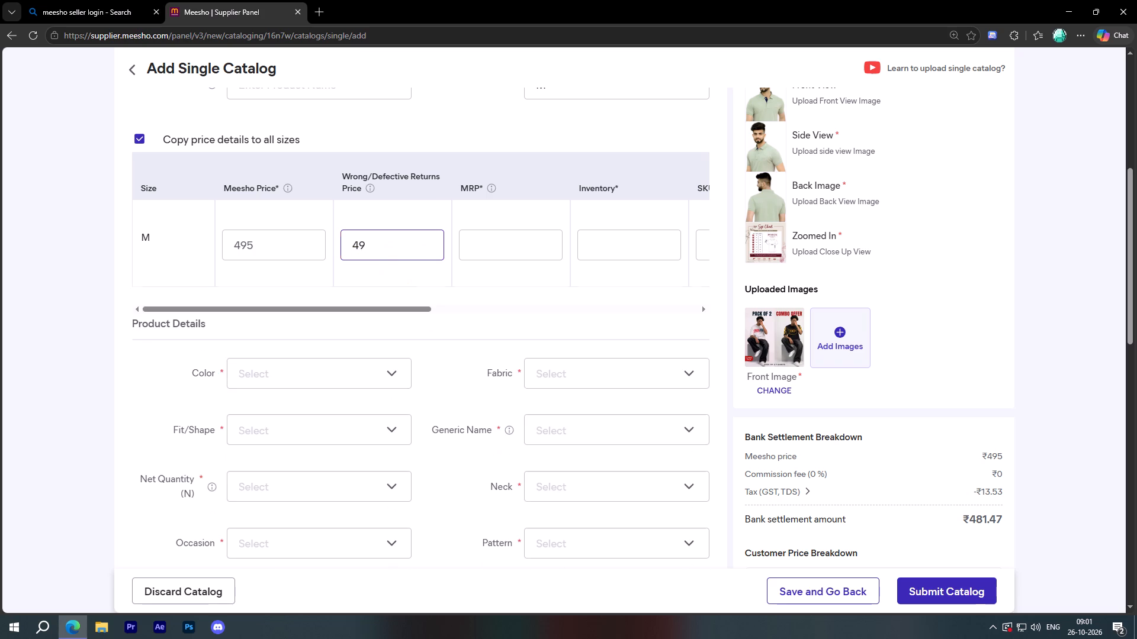
pyautogui.press('7')
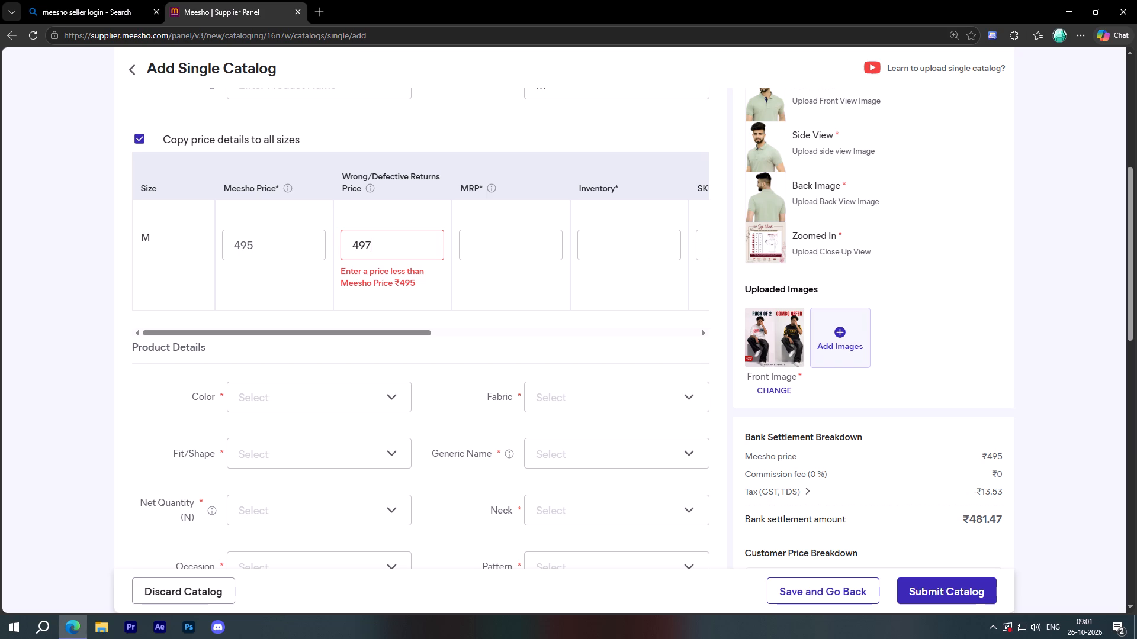
pyautogui.press('BackSpace')
pyautogui.press('4')
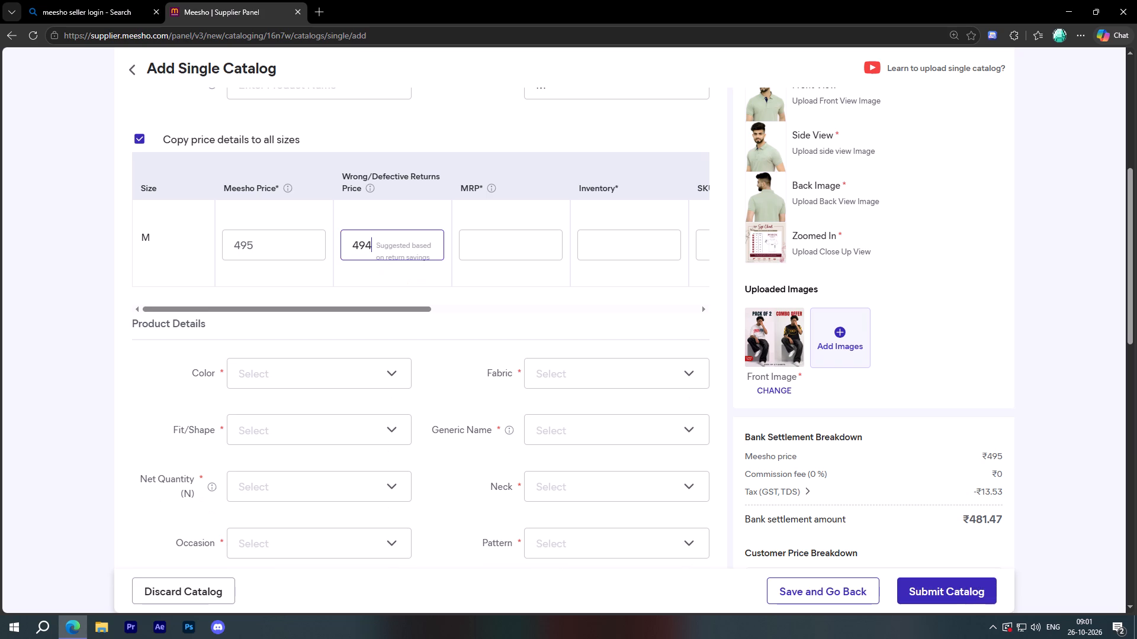
# Set the MRP of size M to 799 and its inventory to 3.
pyautogui.click(520, 246)
pyautogui.click(521, 246)
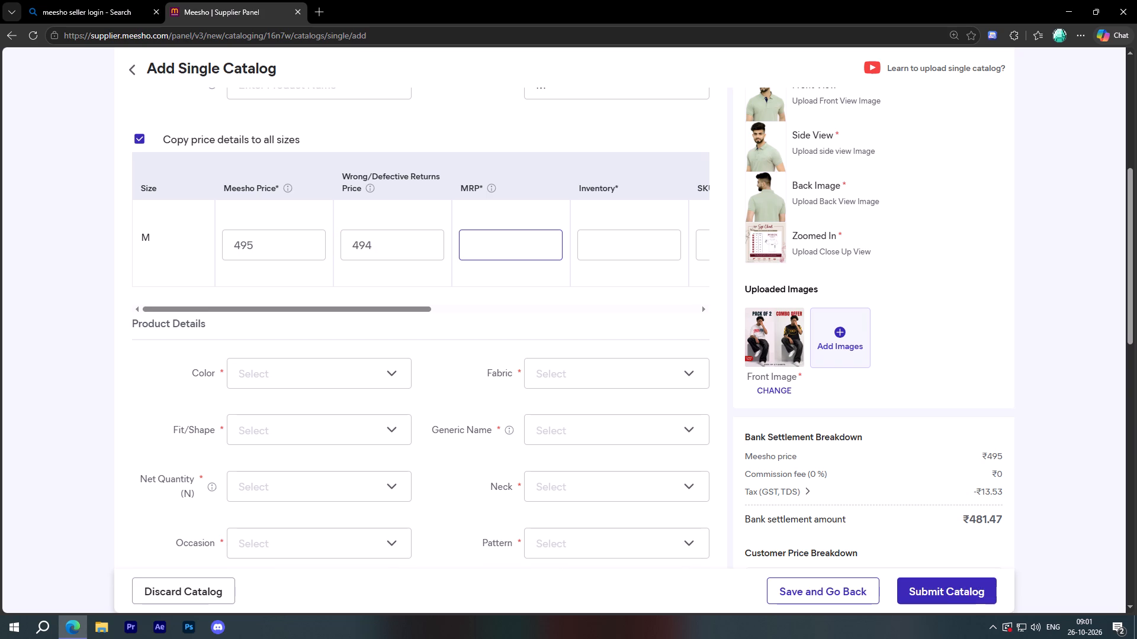
pyautogui.click(509, 246)
pyautogui.press('7')
pyautogui.write('99')
pyautogui.click(637, 248)
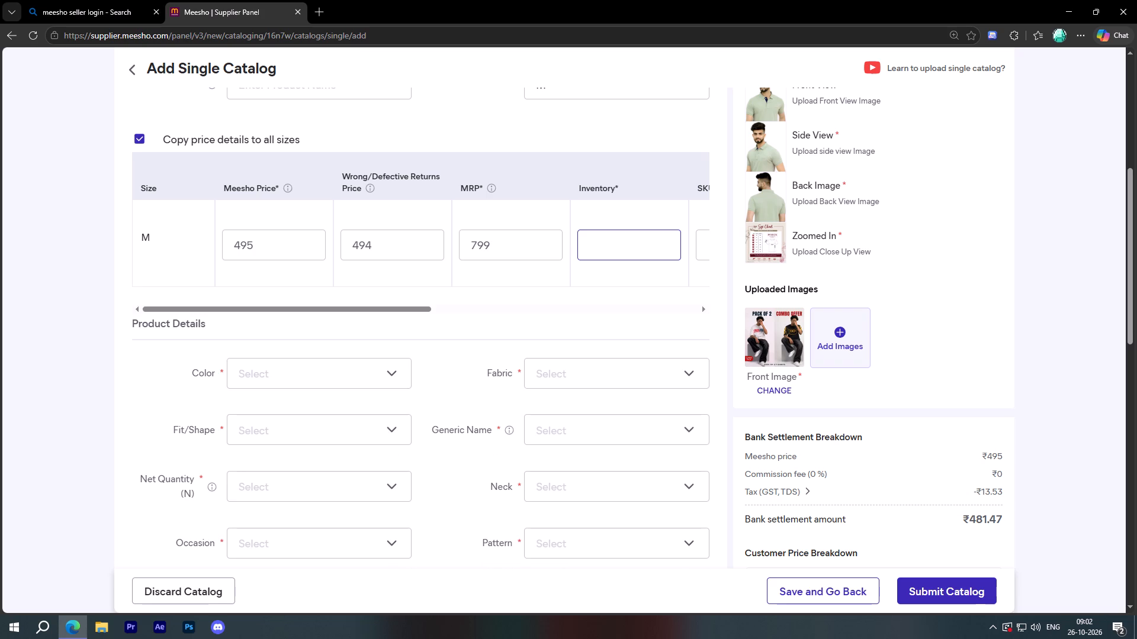
pyautogui.press('3')
# Set the chest size of size M to 38 inches.
pyautogui.moveTo(425, 306); pyautogui.dragTo(619, 299)
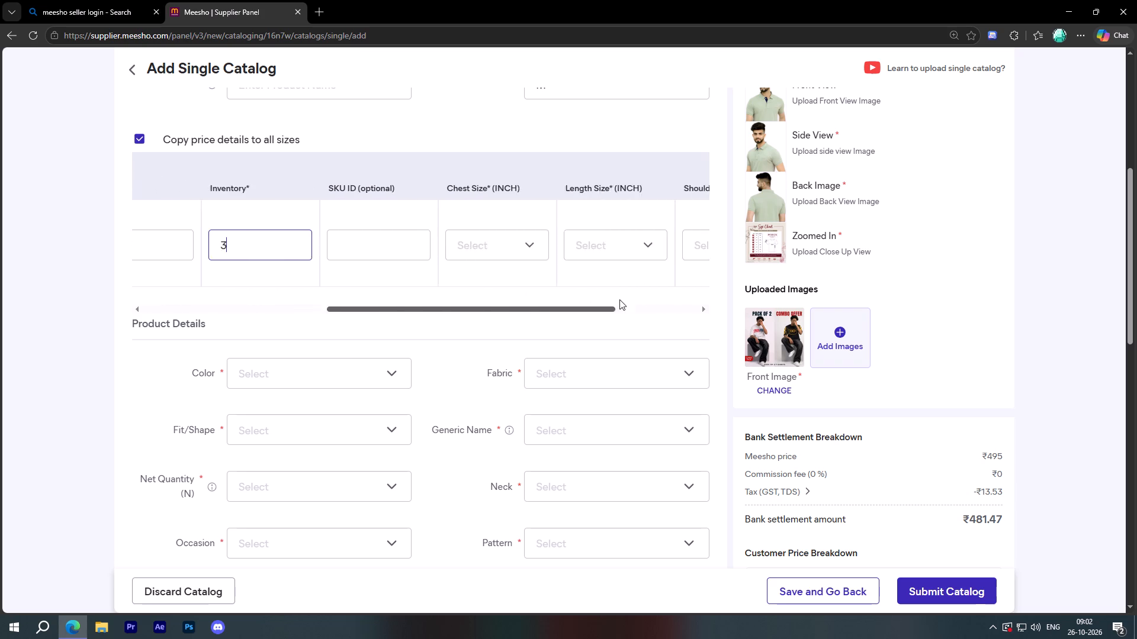
pyautogui.moveTo(619, 299); pyautogui.dragTo(582, 303)
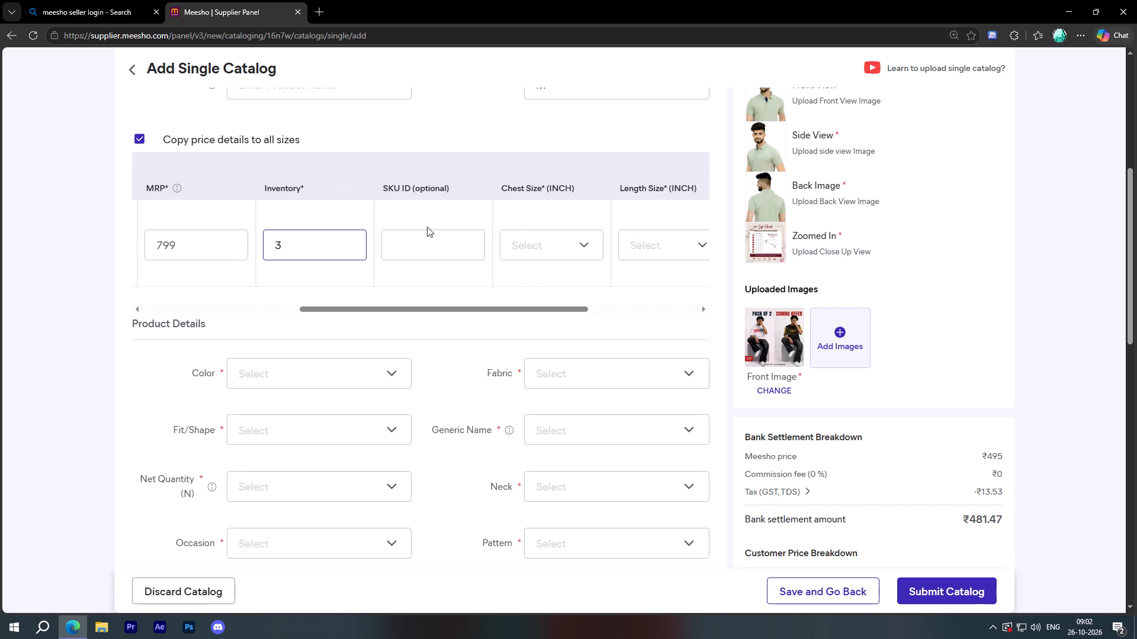
pyautogui.click(430, 250)
pyautogui.moveTo(346, 309); pyautogui.dragTo(389, 315)
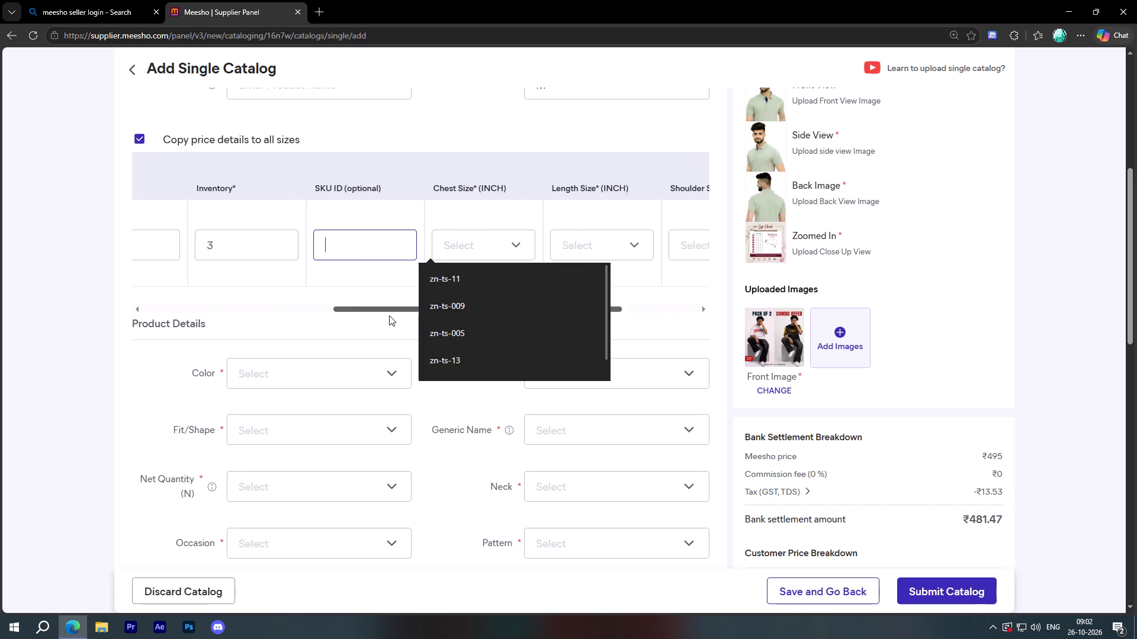
pyautogui.moveTo(389, 315); pyautogui.dragTo(552, 314)
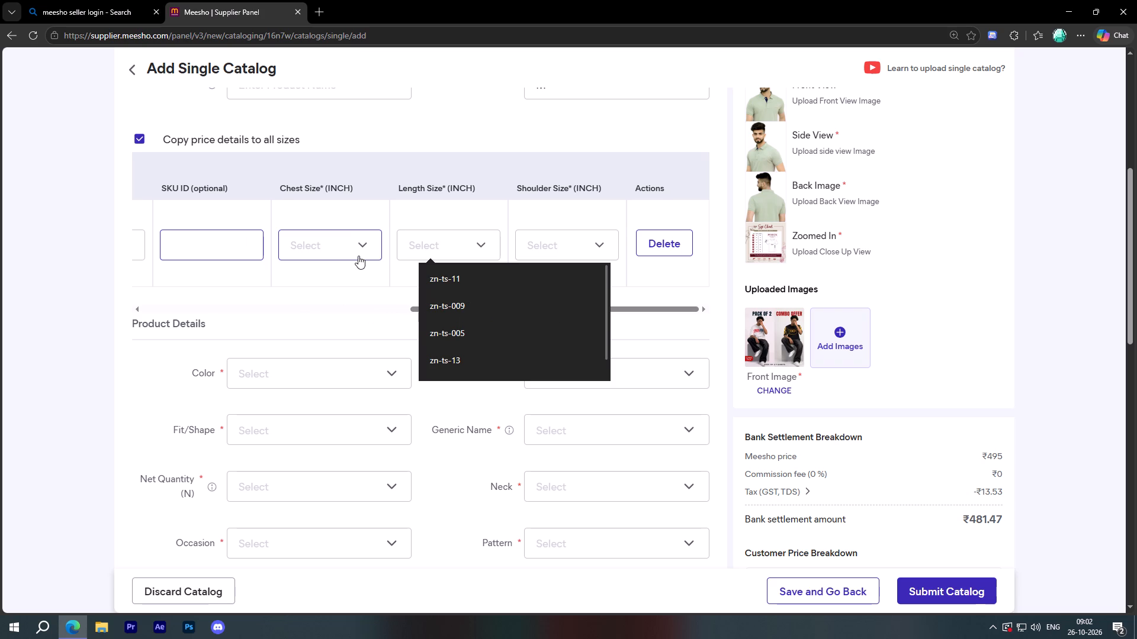
pyautogui.click(361, 250)
pyautogui.scroll(-10, 372, 311)
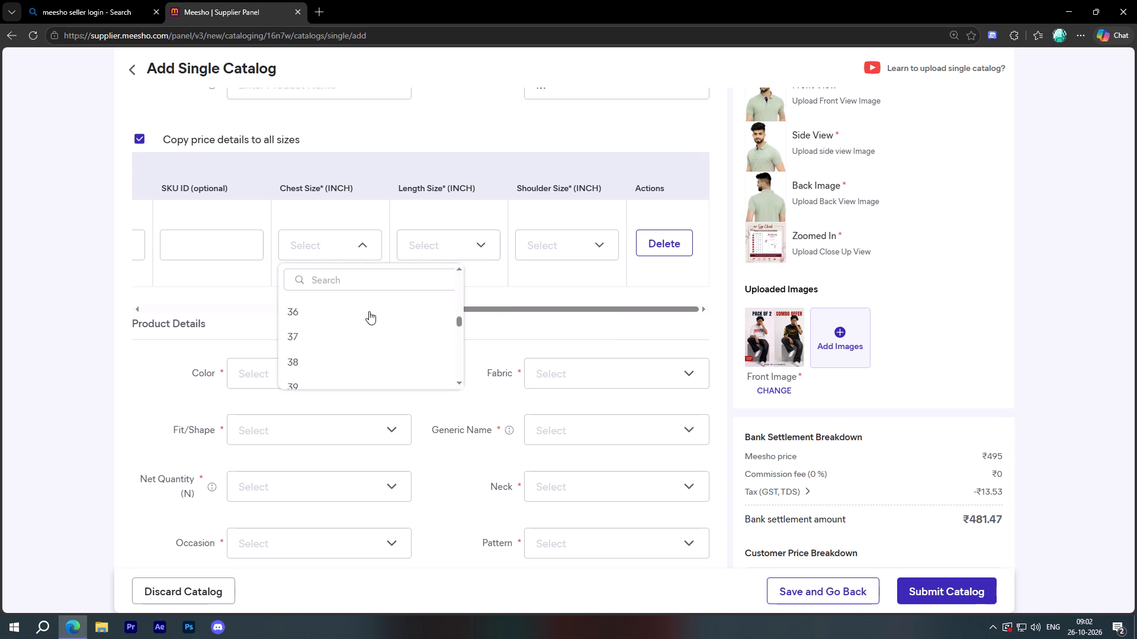
pyautogui.scroll(-15, 369, 311)
pyautogui.scroll(13, 359, 309)
pyautogui.scroll(-1, 335, 351)
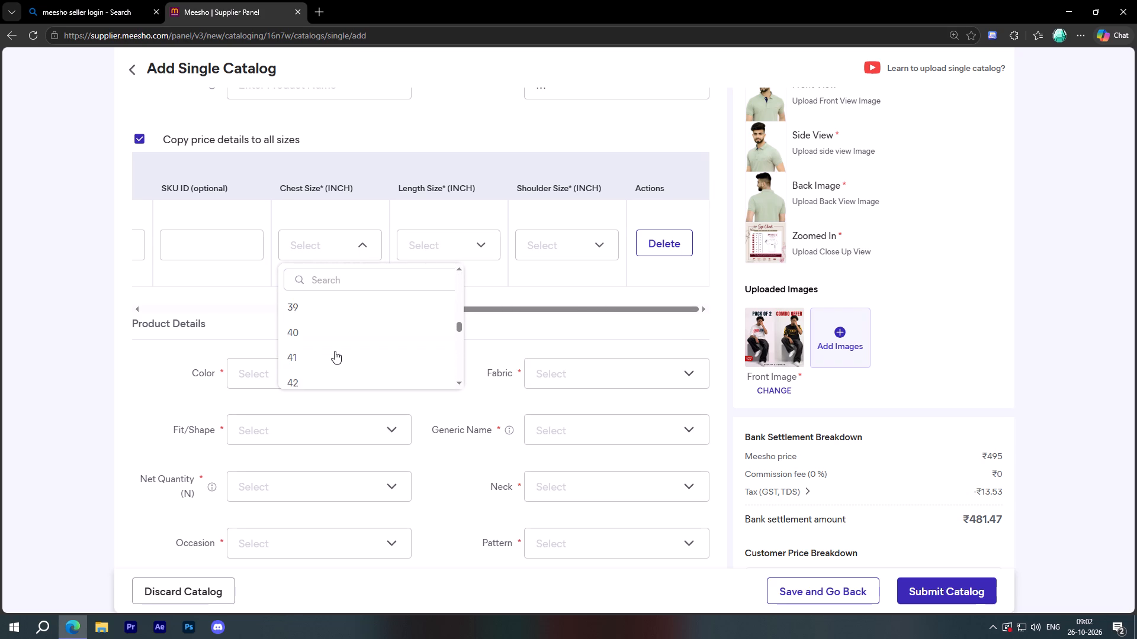
pyautogui.scroll(-1, 336, 351)
pyautogui.scroll(2, 326, 321)
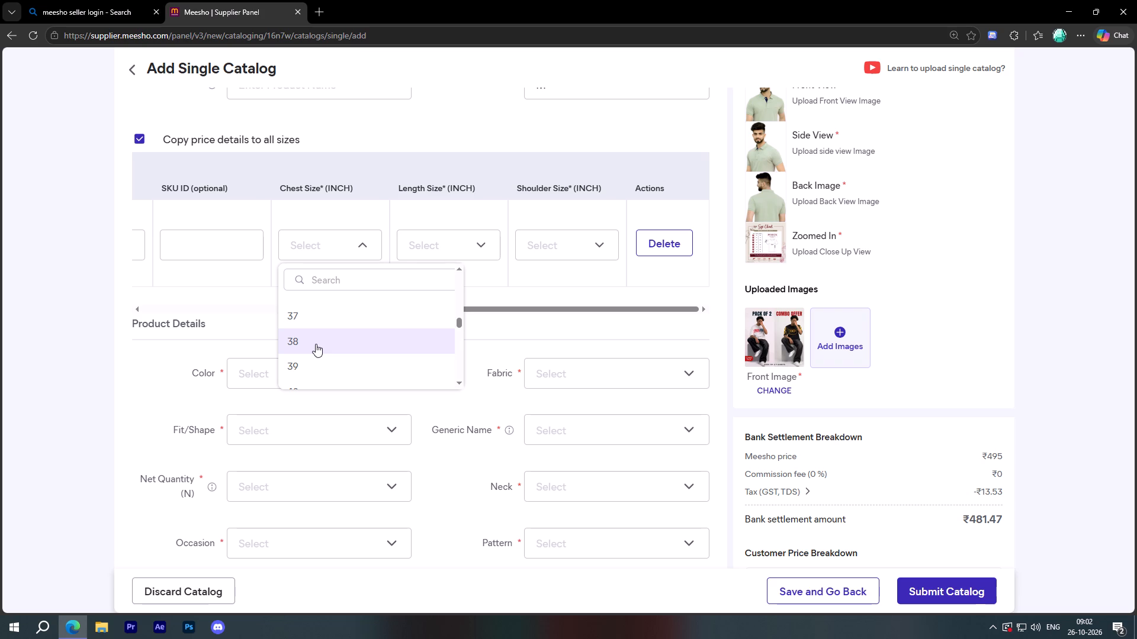
pyautogui.click(316, 344)
# Set the length size of size M to 28 inches.
pyautogui.click(478, 254)
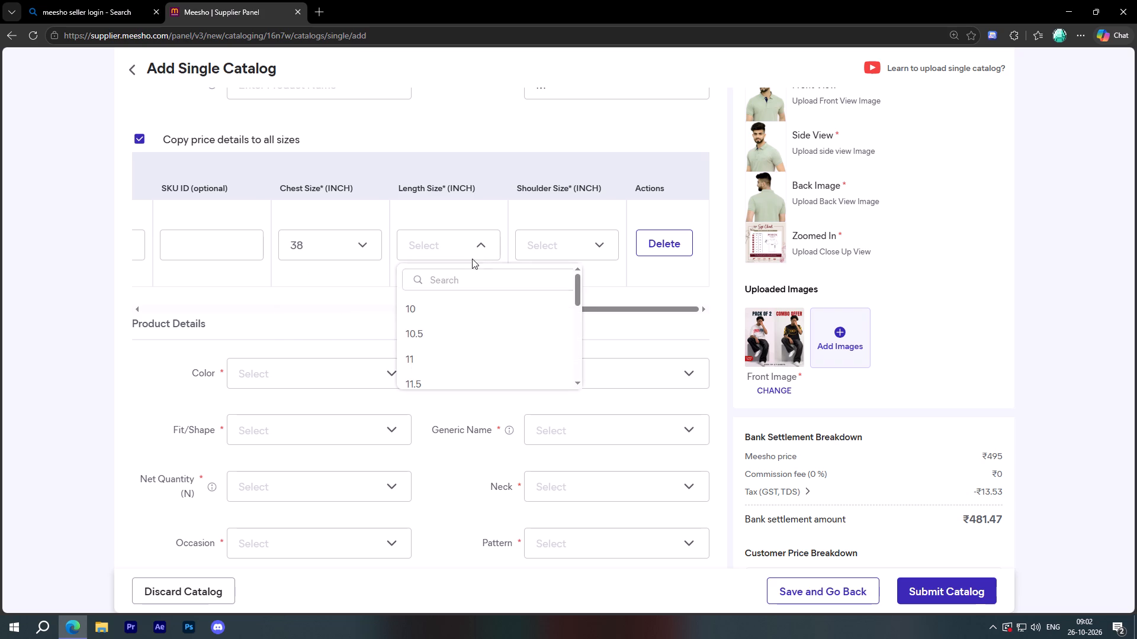
pyautogui.scroll(-15, 433, 346)
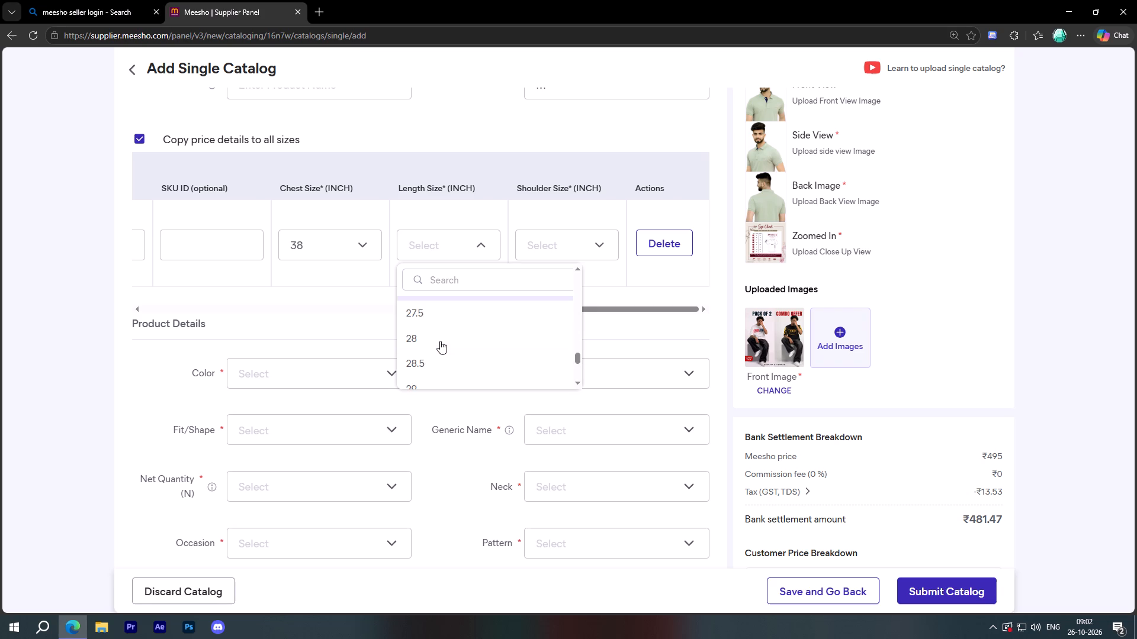
pyautogui.scroll(2, 440, 341)
pyautogui.scroll(-2, 440, 341)
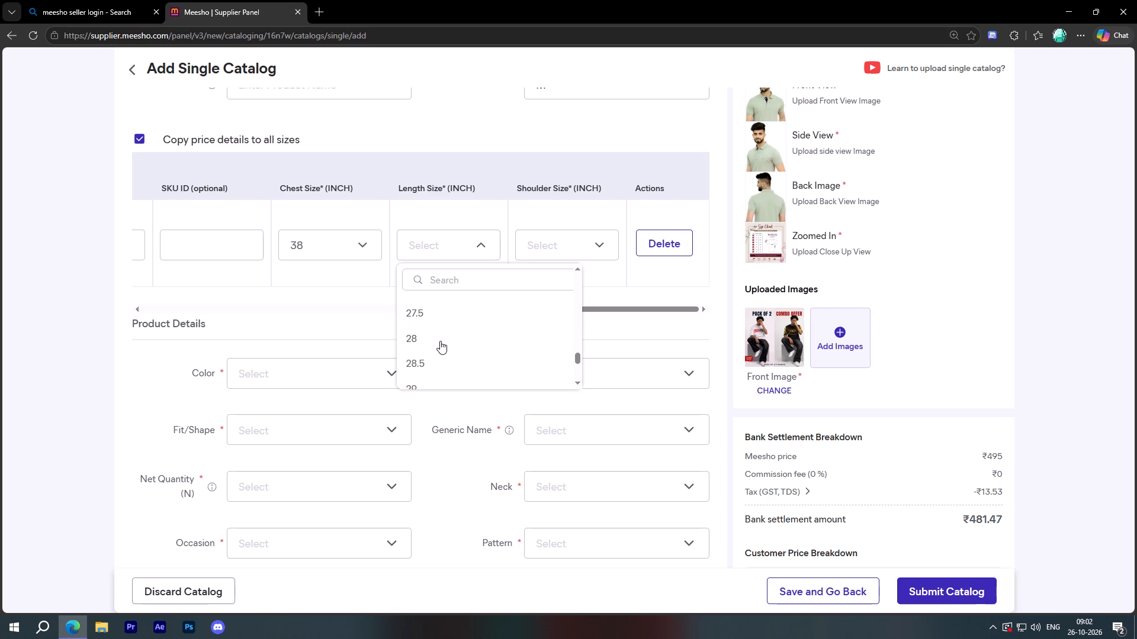
pyautogui.click(435, 338)
# Set the shoulder size of size M to 18 inches.
pyautogui.click(577, 244)
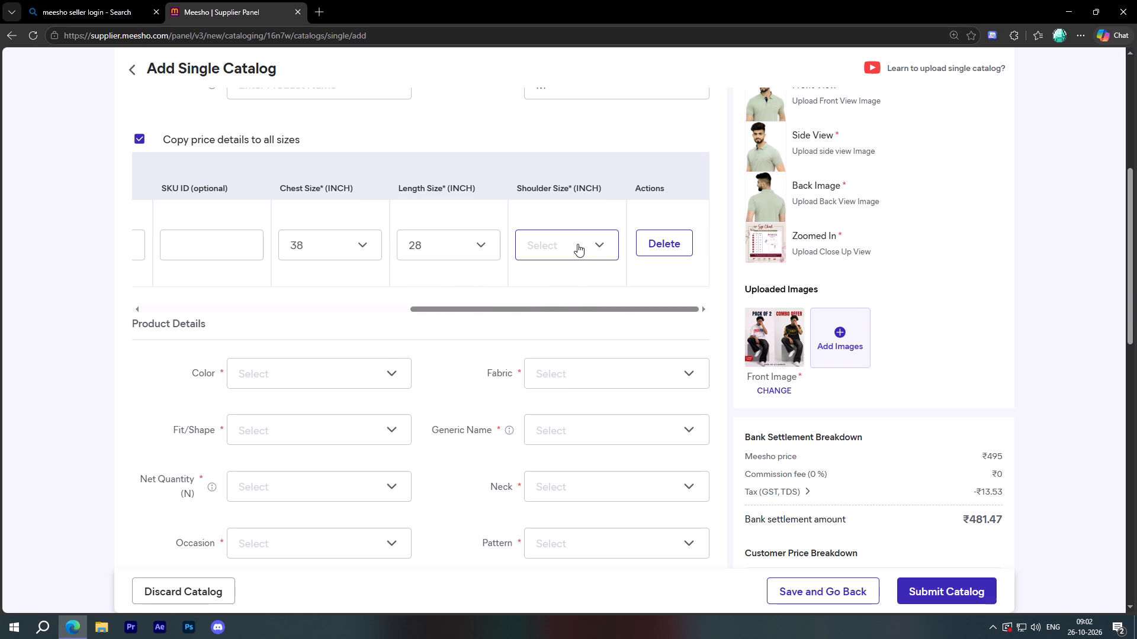
pyautogui.scroll(-7, 550, 348)
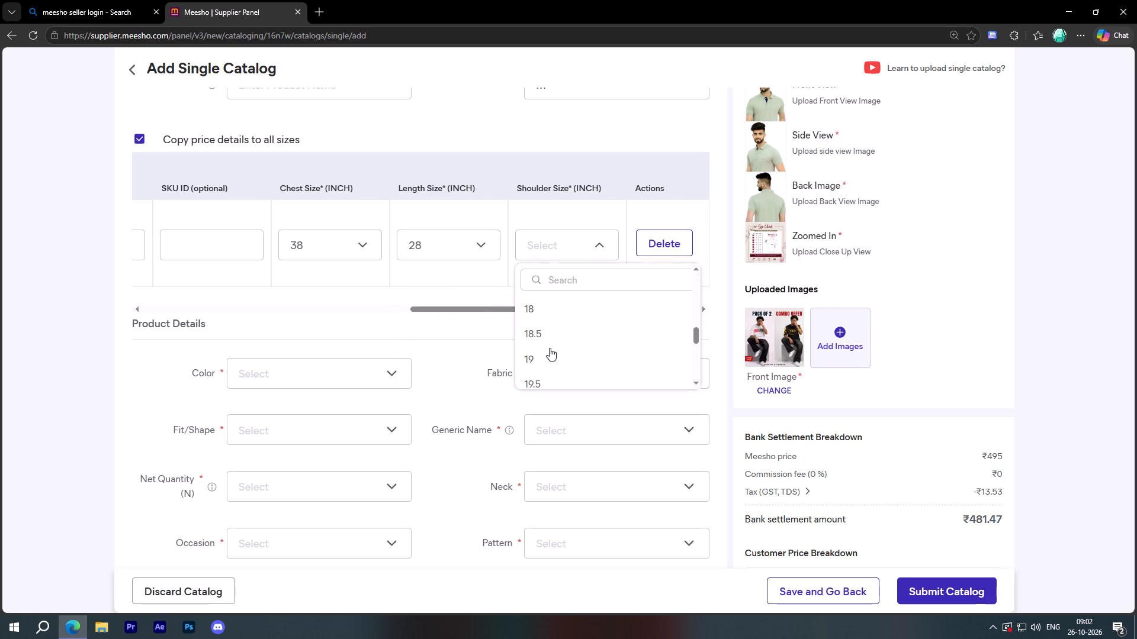
pyautogui.click(532, 306)
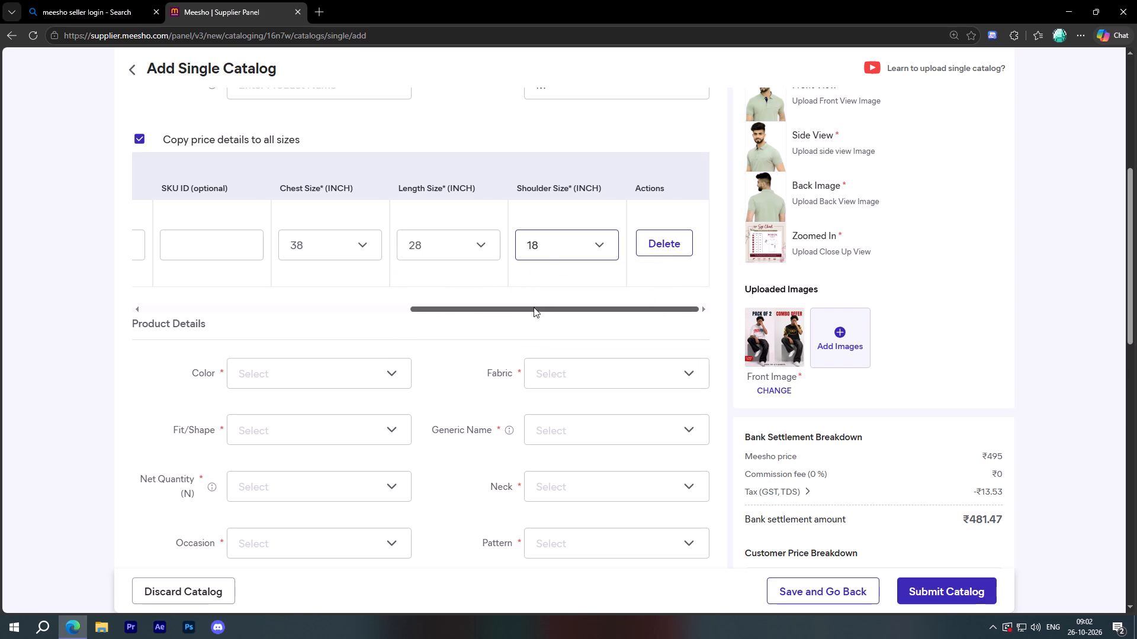
# Search the product's color options for "w" and choose White.
pyautogui.moveTo(529, 306); pyautogui.dragTo(194, 311)
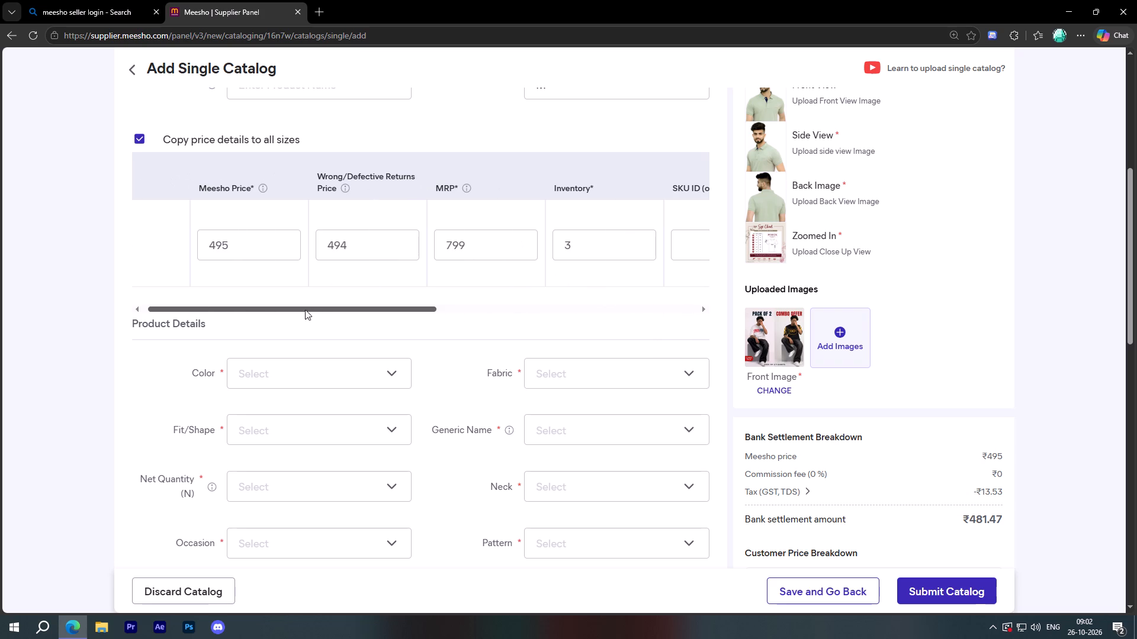
pyautogui.scroll(-3, 442, 324)
pyautogui.click(347, 209)
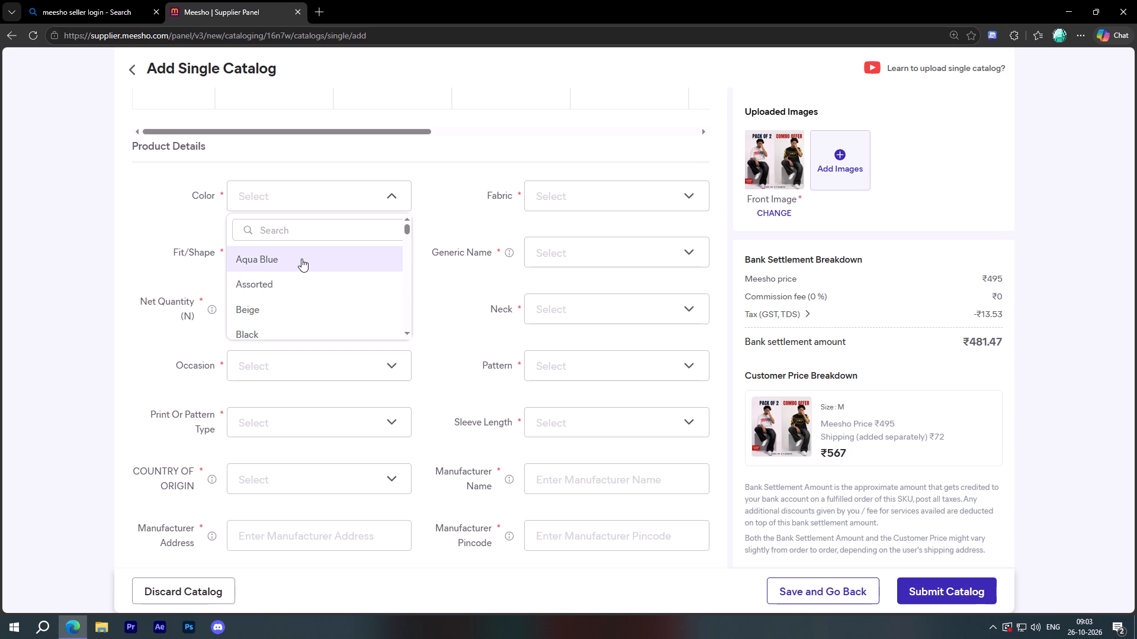
pyautogui.scroll(-11, 301, 259)
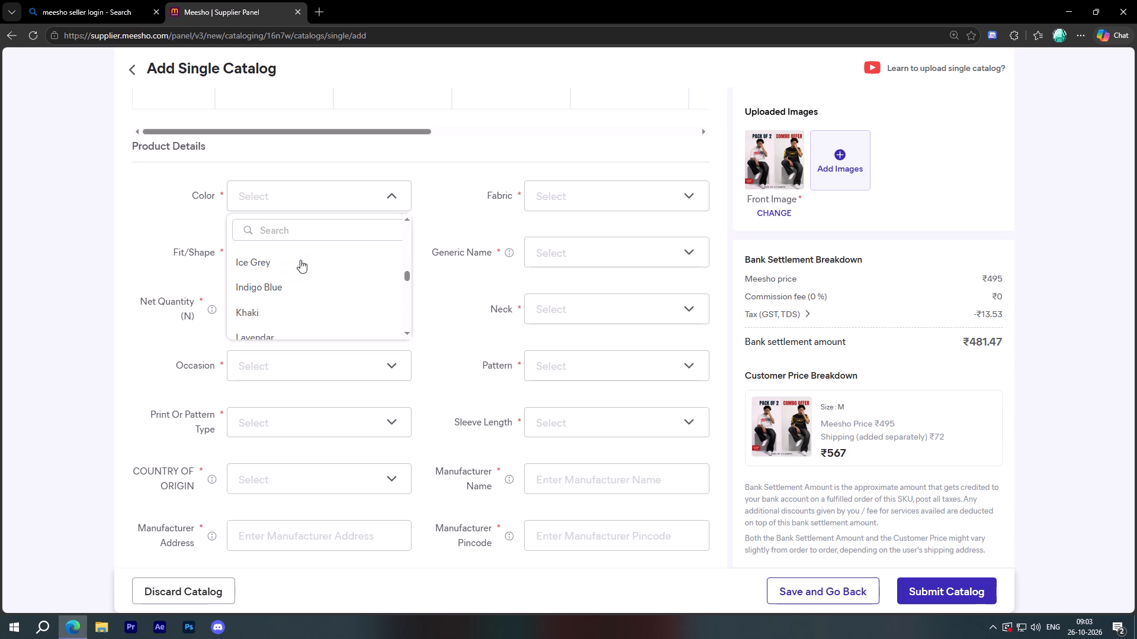
pyautogui.click(298, 225)
pyautogui.press('w')
pyautogui.scroll(-3, 259, 305)
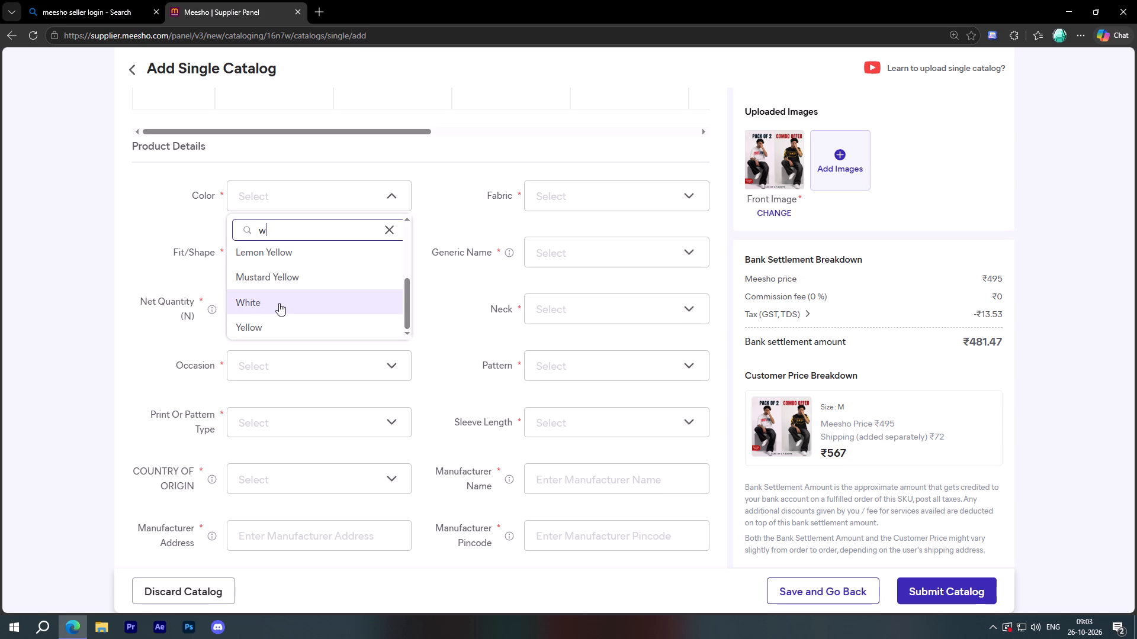
pyautogui.scroll(8, 280, 303)
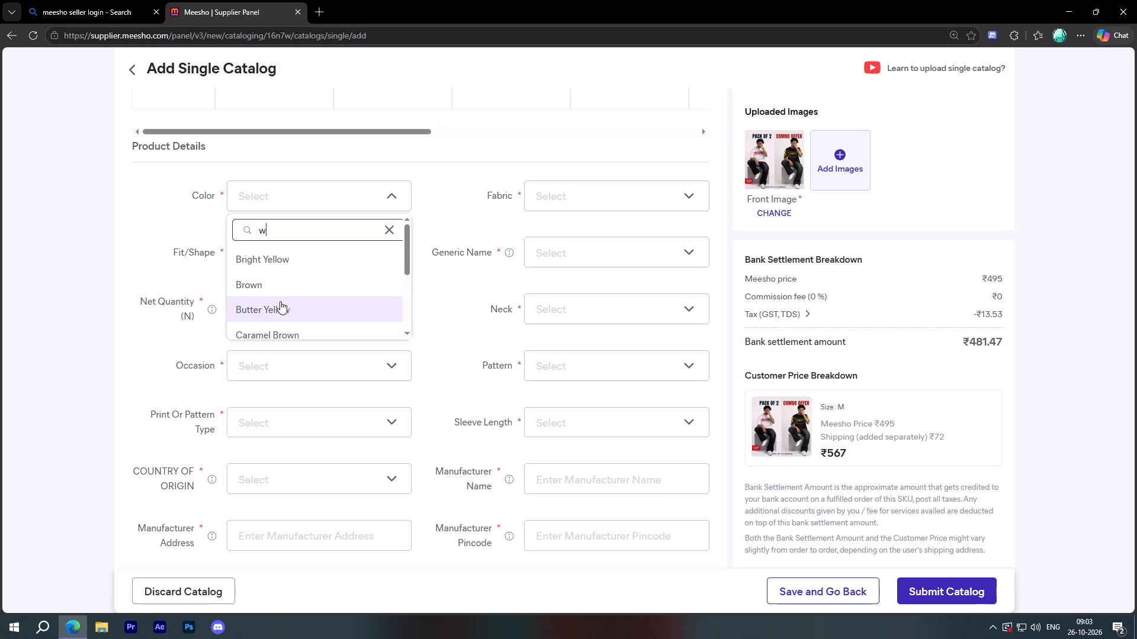
pyautogui.scroll(4, 280, 301)
pyautogui.scroll(-5, 280, 295)
pyautogui.click(270, 298)
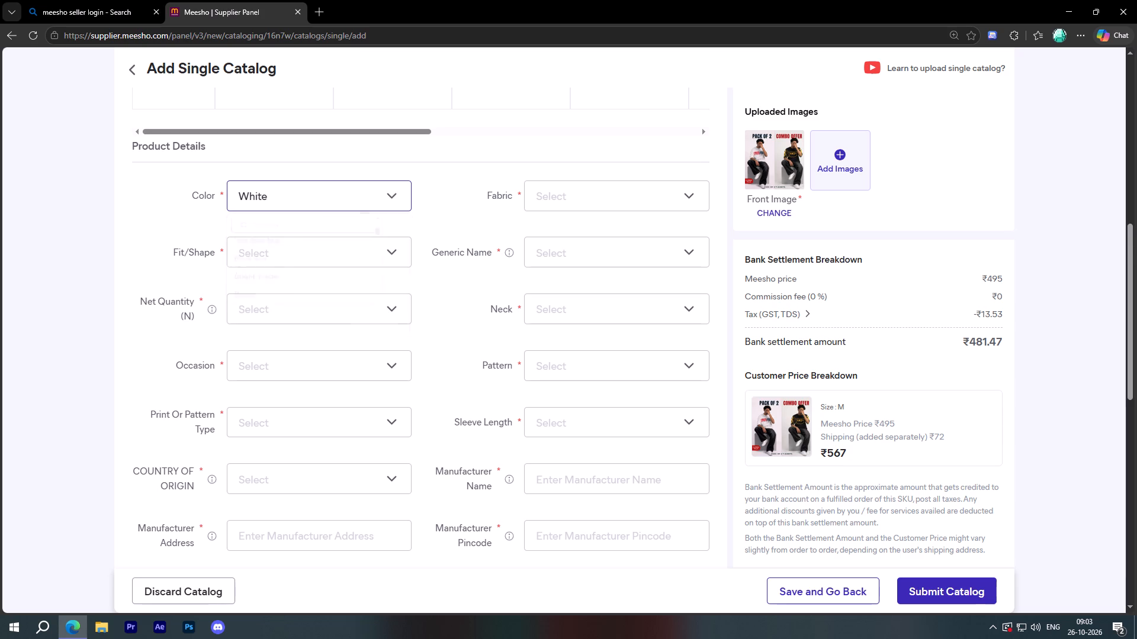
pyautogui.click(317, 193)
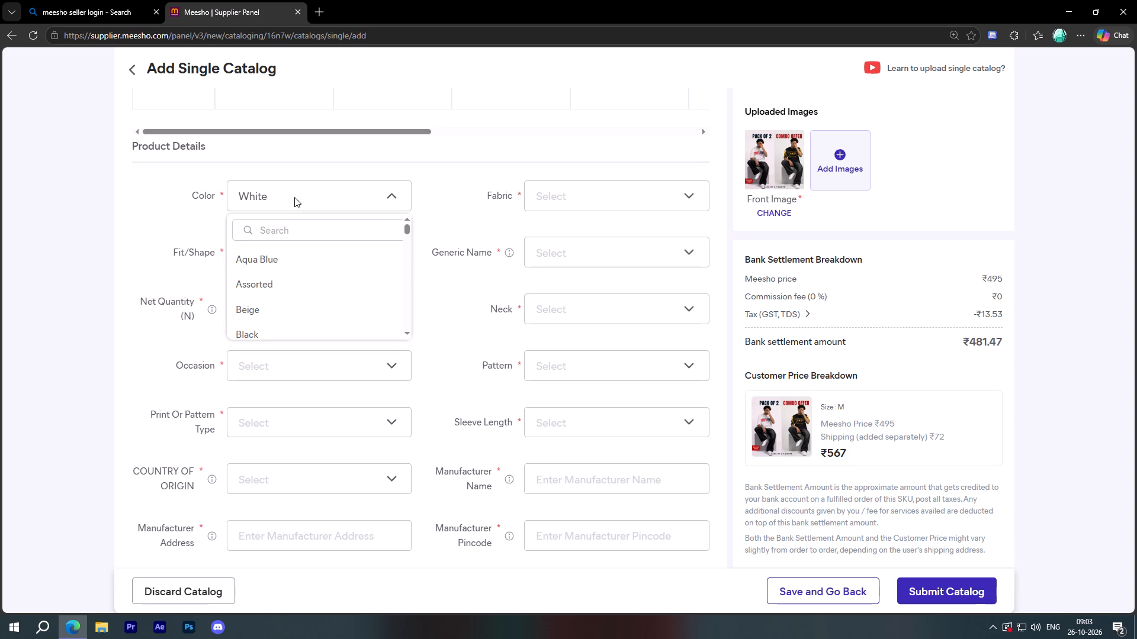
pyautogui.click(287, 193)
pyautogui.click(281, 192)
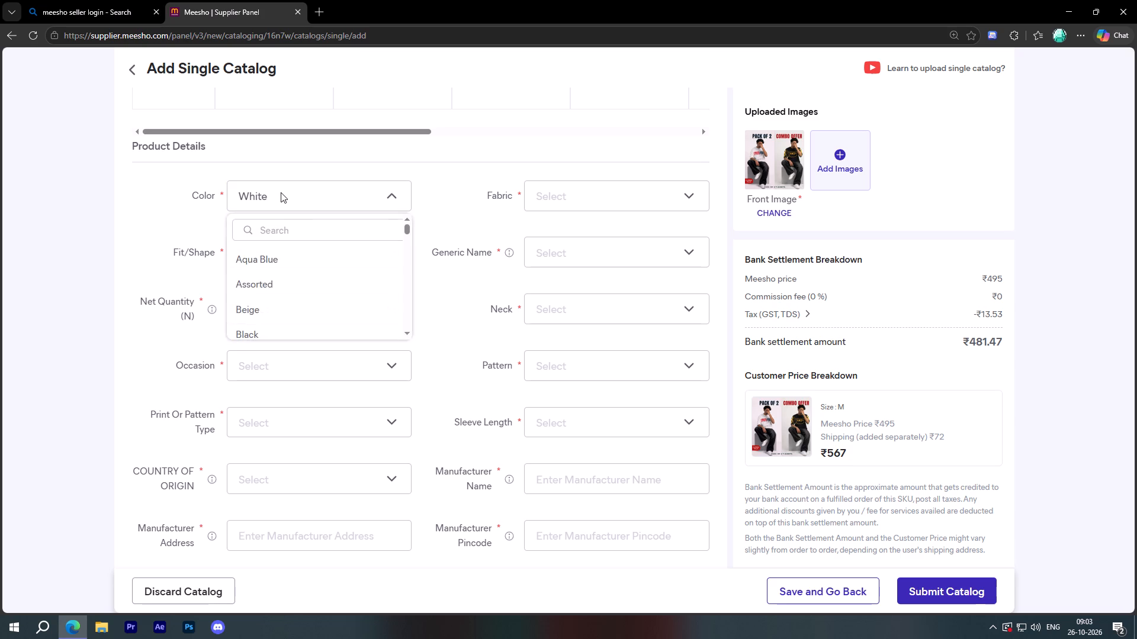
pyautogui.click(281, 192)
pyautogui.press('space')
# Set the product's fabric to Cotton Blend in the product details.
pyautogui.scroll(3, 289, 218)
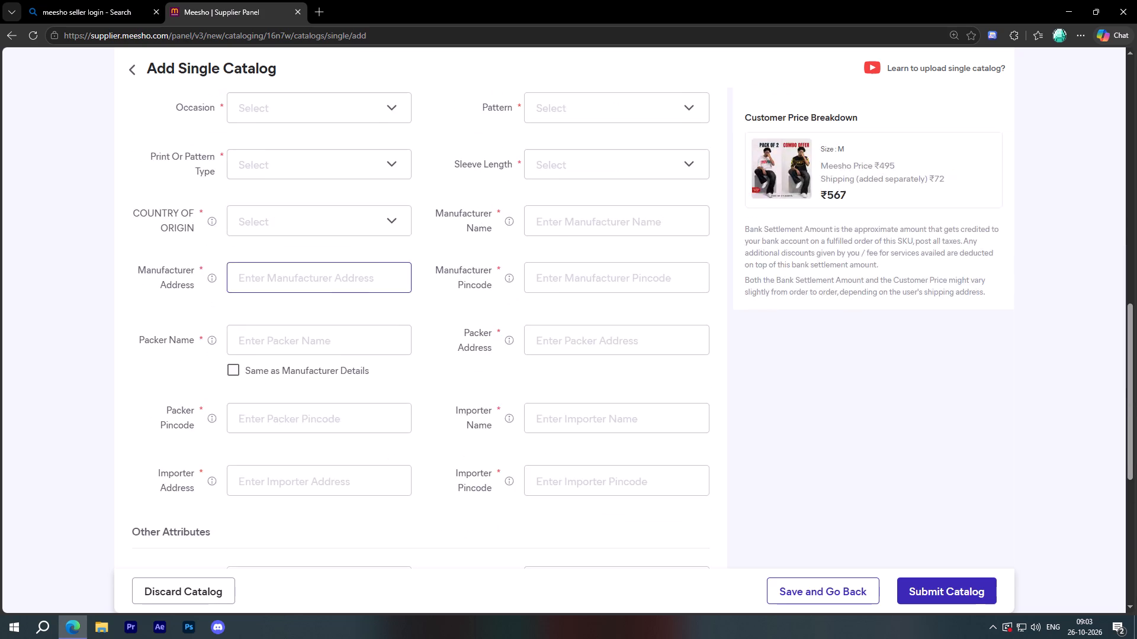
pyautogui.scroll(9, 289, 218)
pyautogui.click(576, 399)
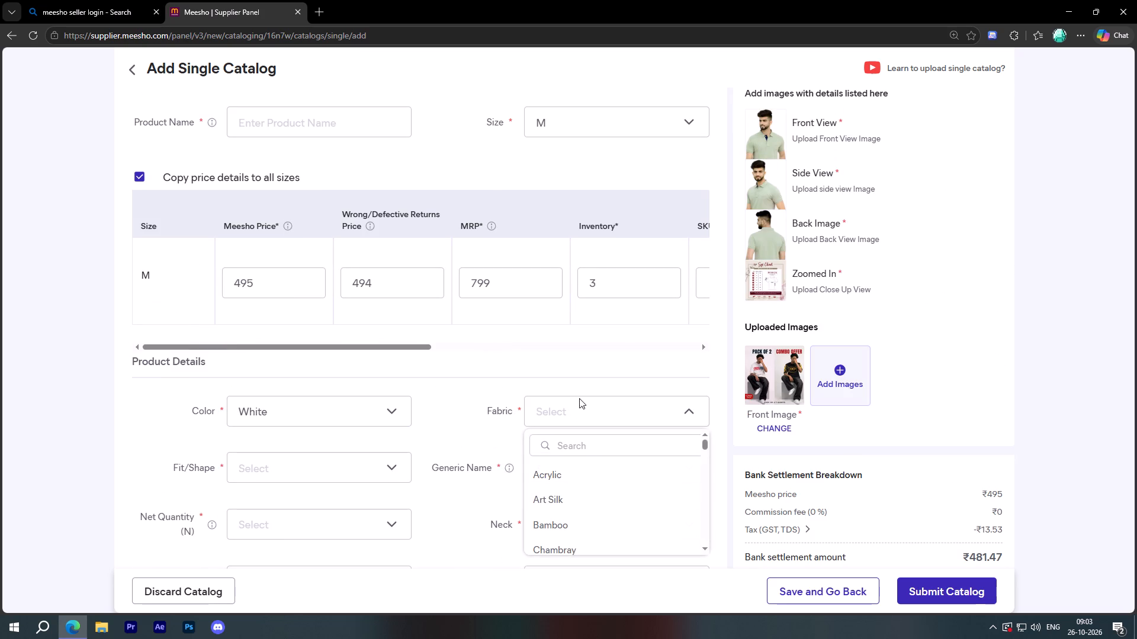
pyautogui.scroll(-5, 583, 397)
pyautogui.scroll(-5, 564, 495)
pyautogui.scroll(2, 564, 495)
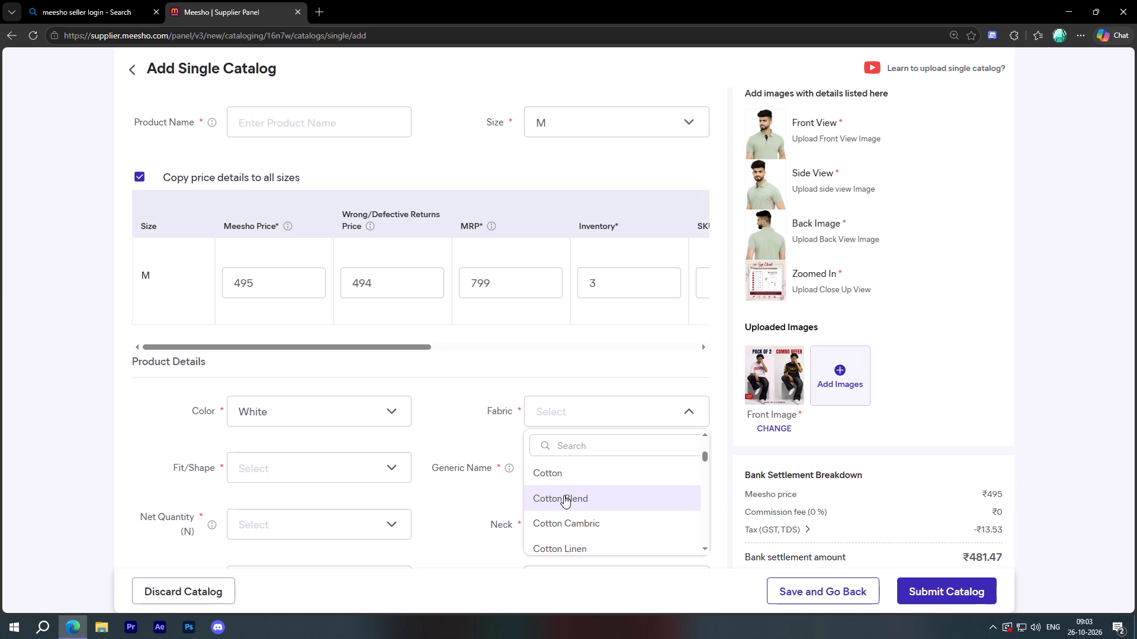
pyautogui.click(580, 500)
# Set the product's fit/shape to Regular.
pyautogui.scroll(-4, 503, 448)
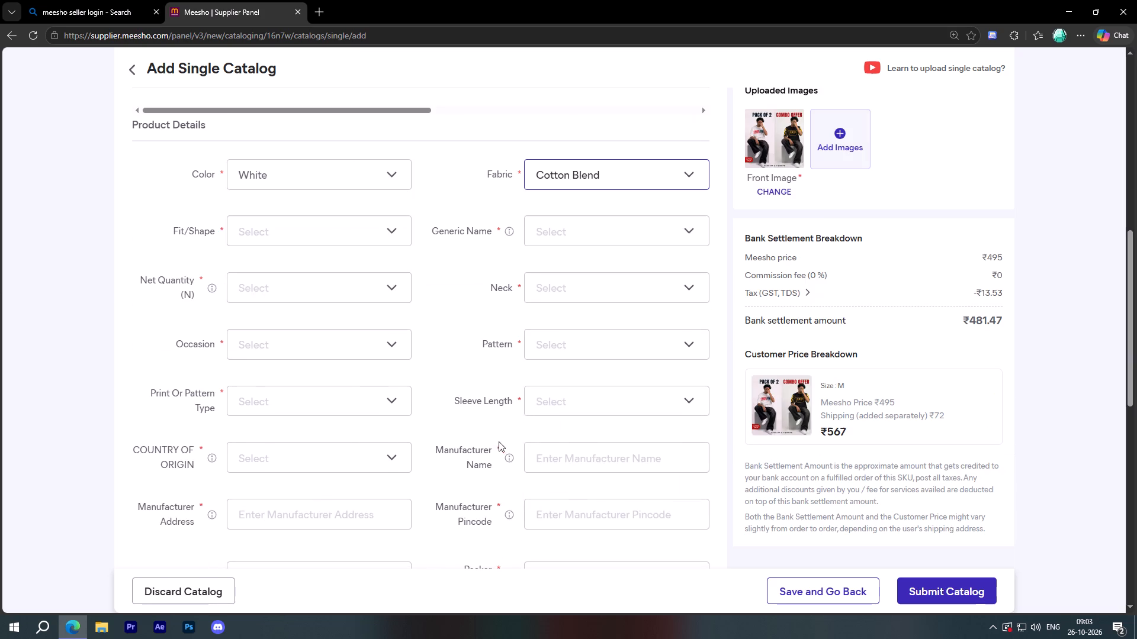
pyautogui.click(354, 225)
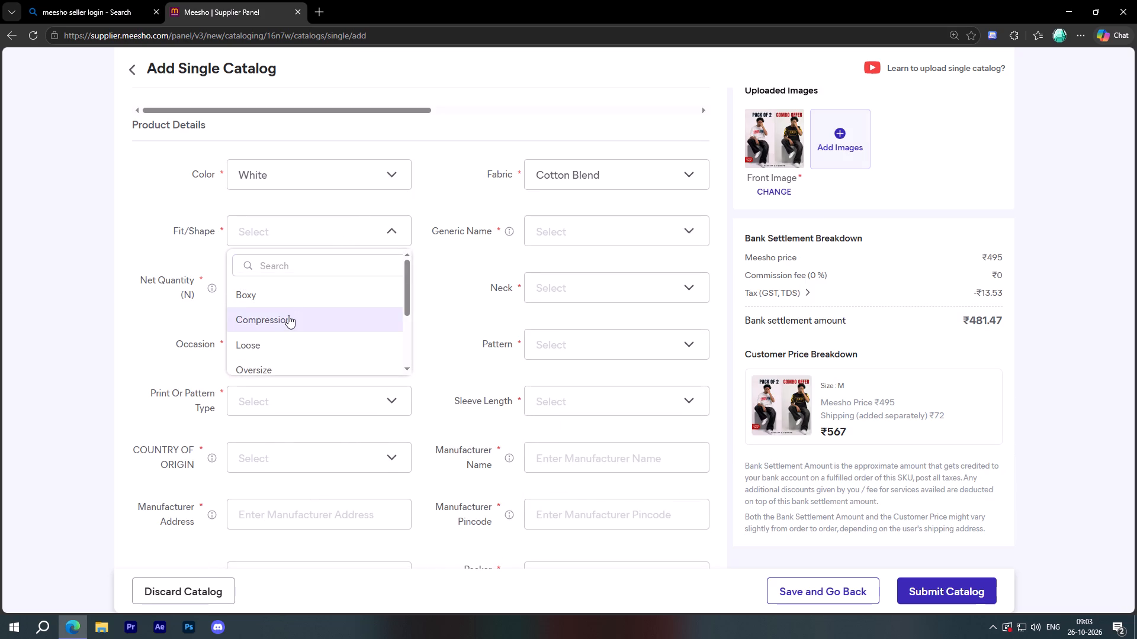
pyautogui.scroll(-3, 288, 315)
pyautogui.scroll(2, 288, 315)
pyautogui.scroll(-2, 288, 315)
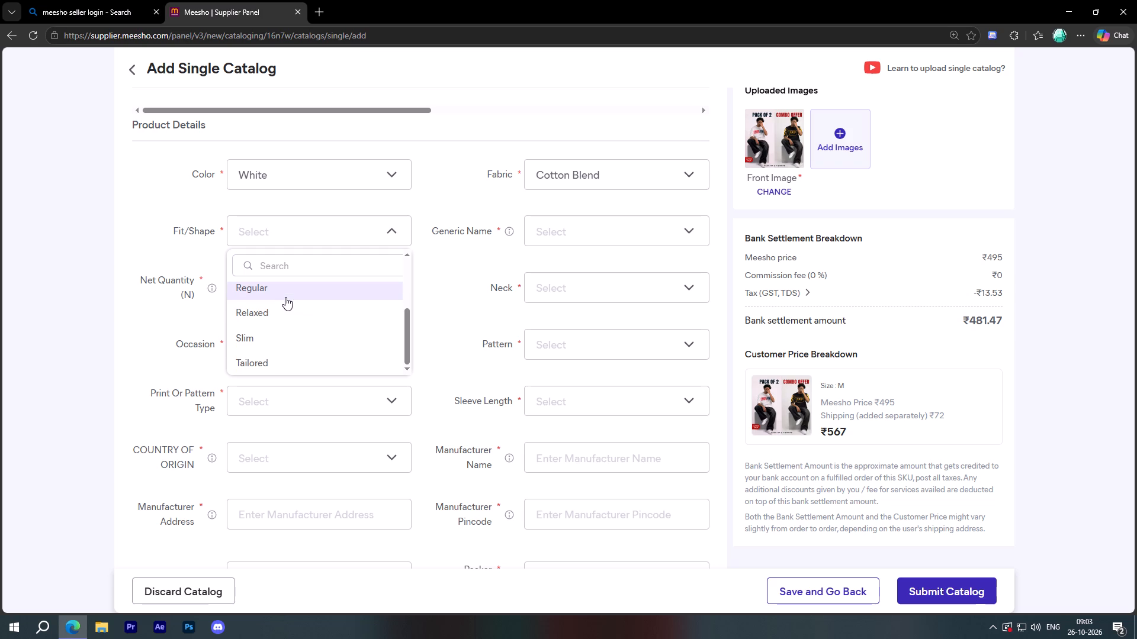
pyautogui.click(287, 296)
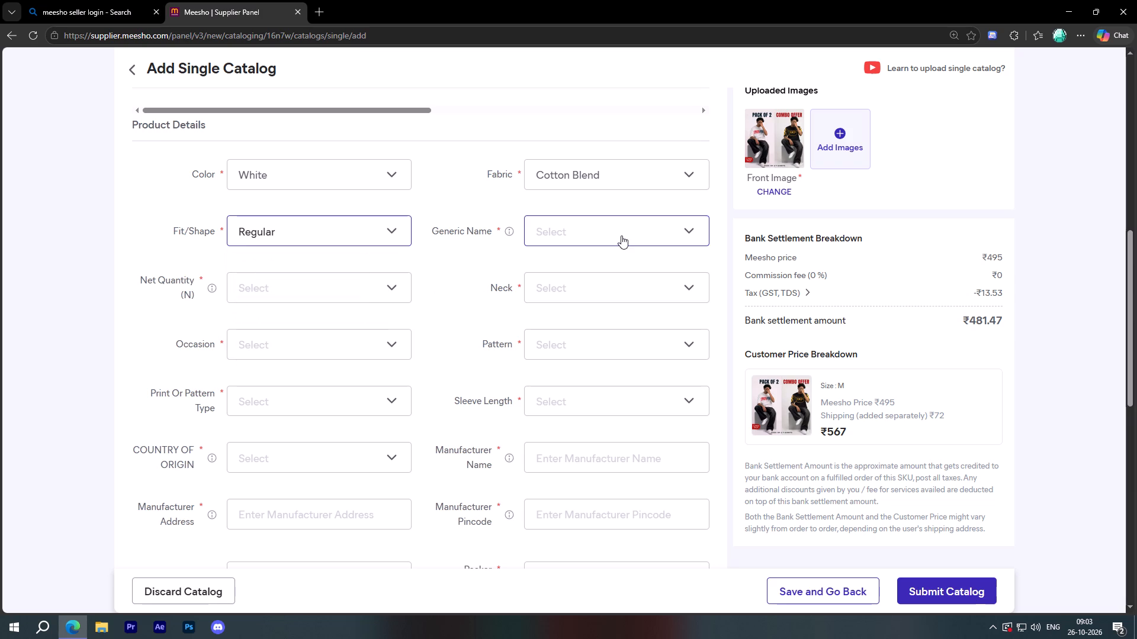
# Set the product's generic name to Tshirts.
pyautogui.click(621, 235)
pyautogui.scroll(-3, 564, 317)
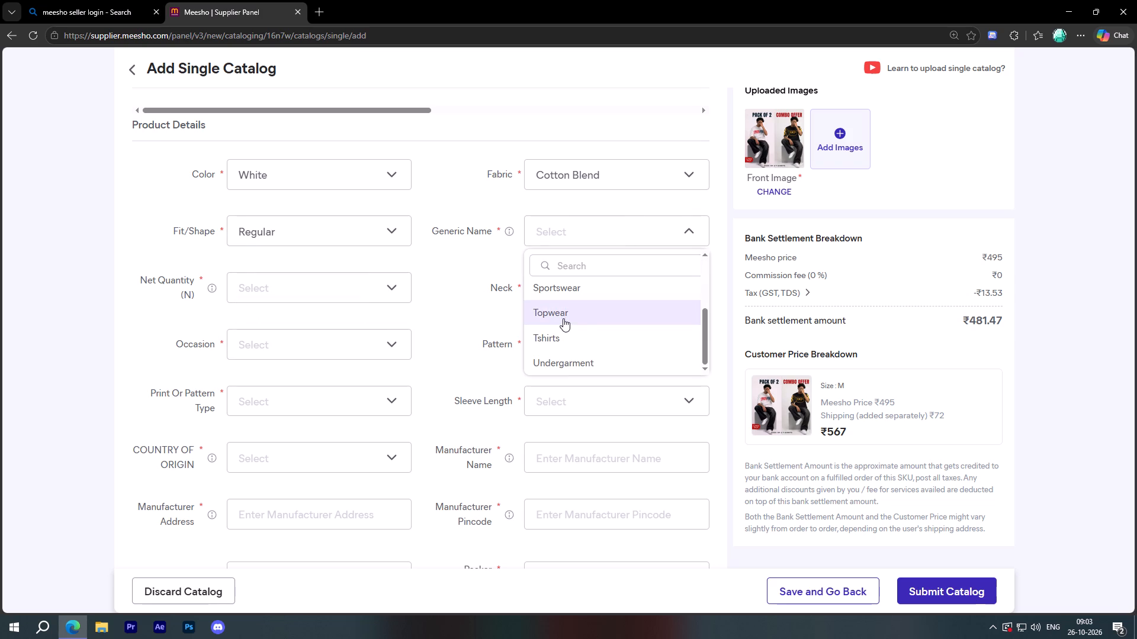
pyautogui.click(583, 344)
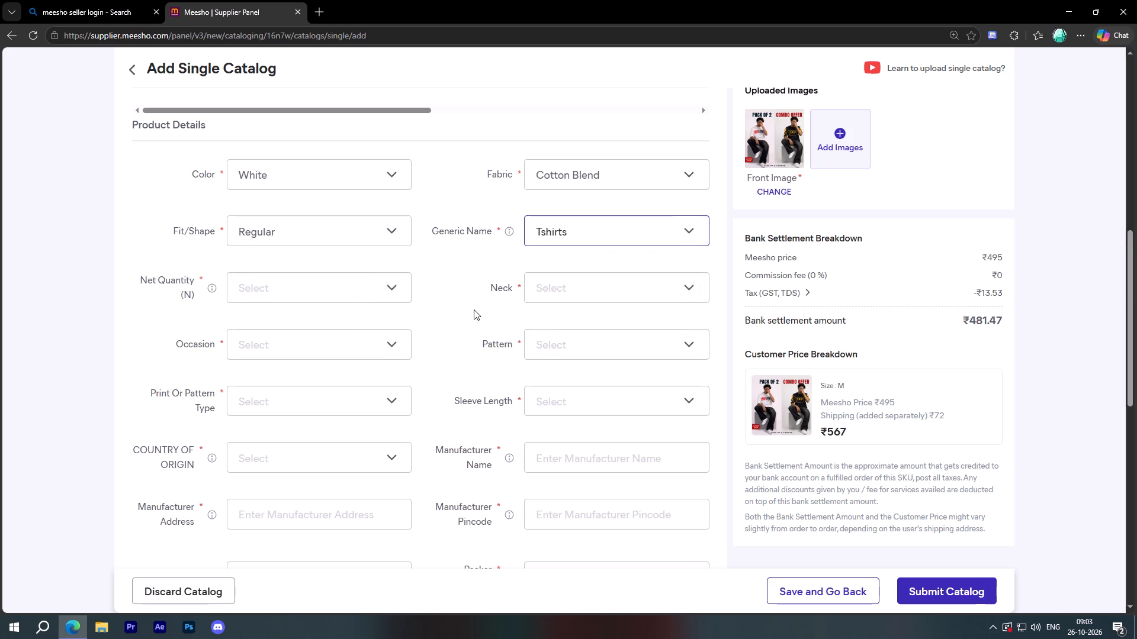
# Set the product's net quantity (N) to 2.
pyautogui.scroll(-3, 473, 309)
pyautogui.moveTo(329, 100); pyautogui.dragTo(323, 103)
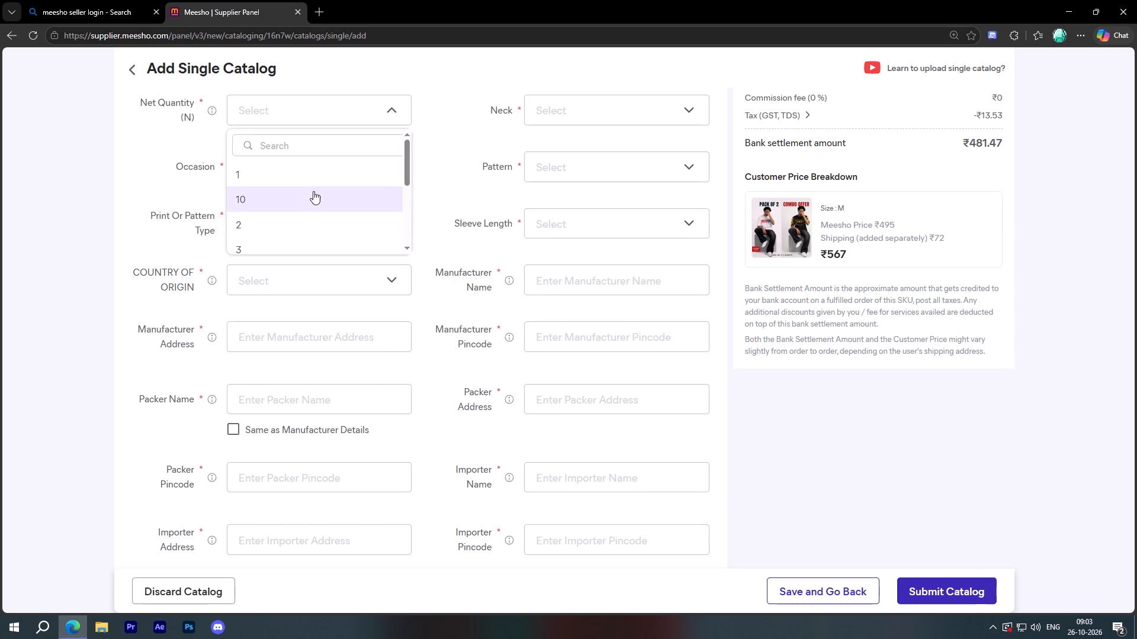
pyautogui.click(250, 220)
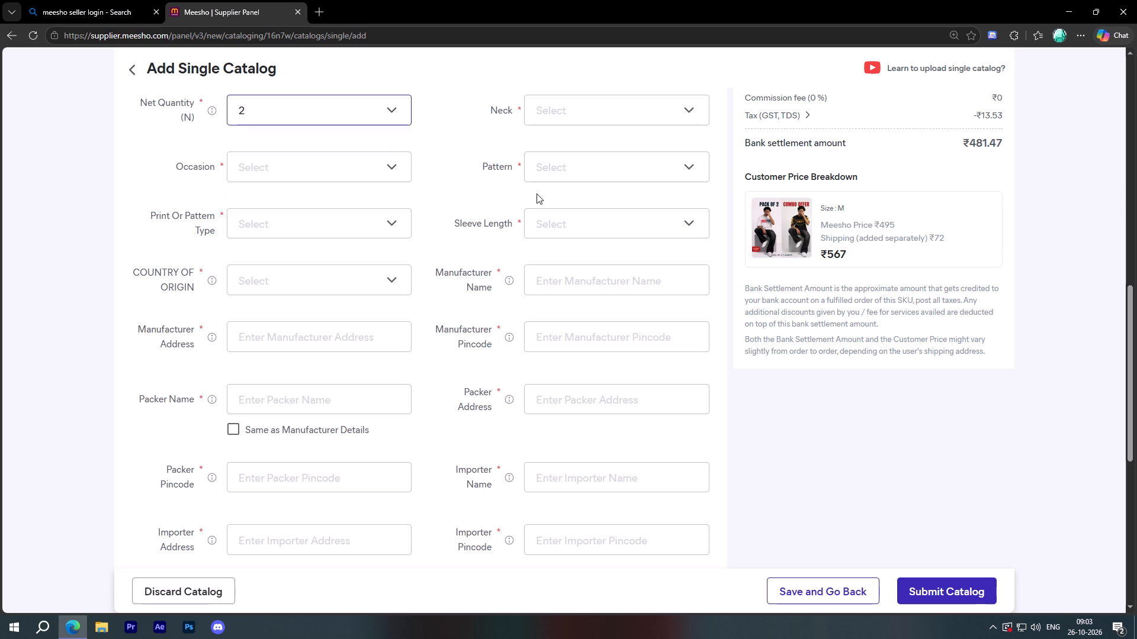
# Look through the neck options and set the product's neck to Round.
pyautogui.click(593, 112)
pyautogui.scroll(-1, 587, 211)
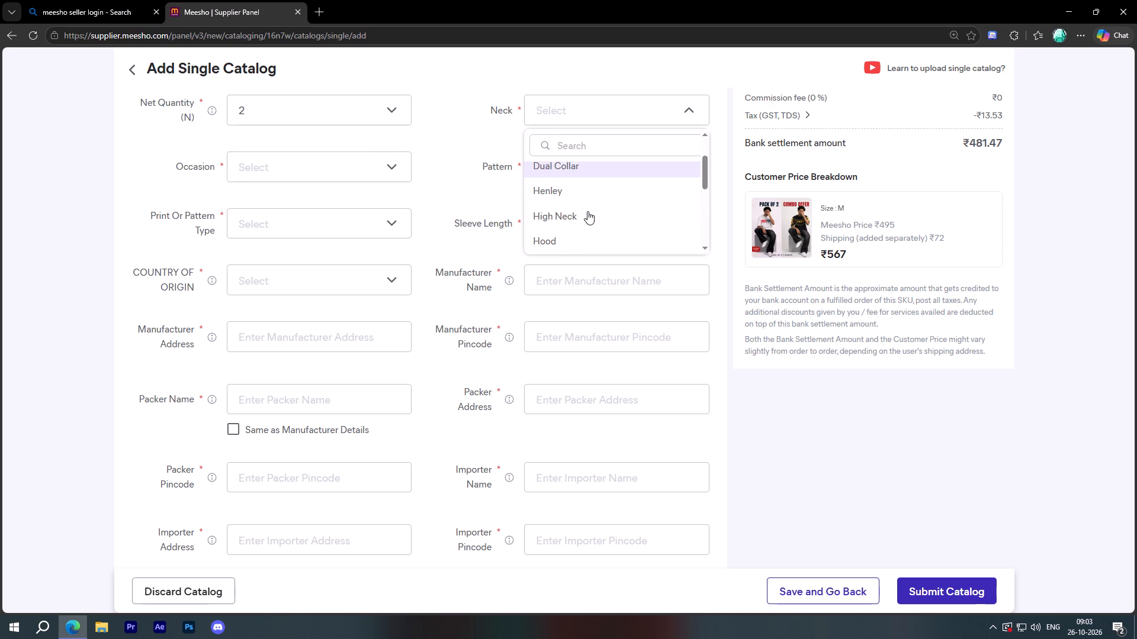
pyautogui.scroll(-3, 587, 211)
pyautogui.scroll(7, 587, 211)
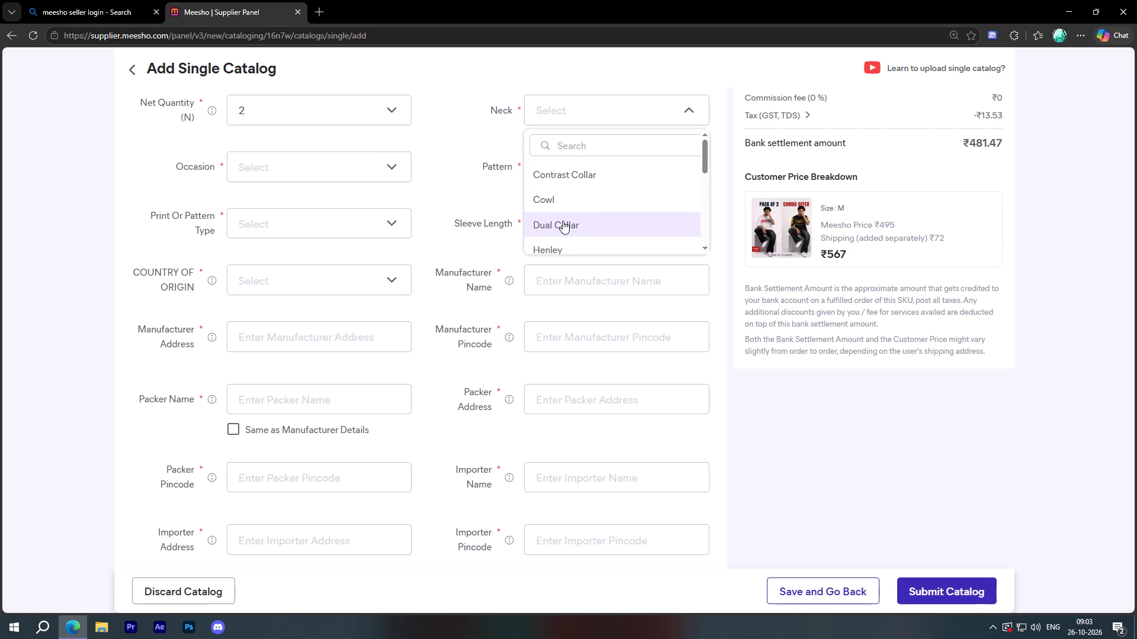
pyautogui.scroll(-1, 563, 221)
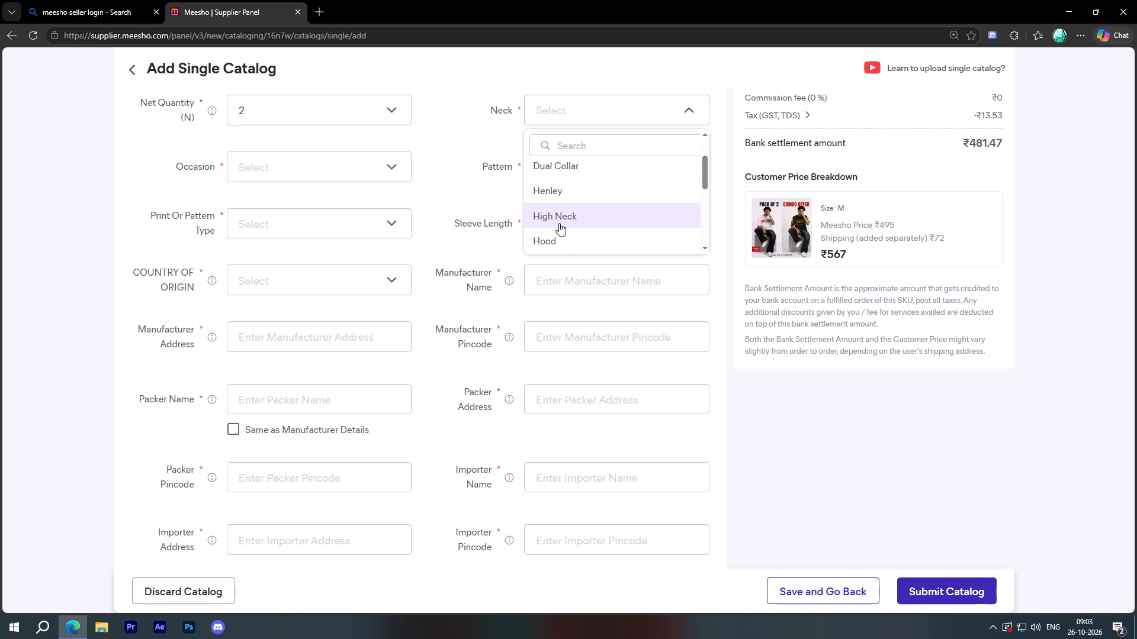
pyautogui.scroll(1, 569, 205)
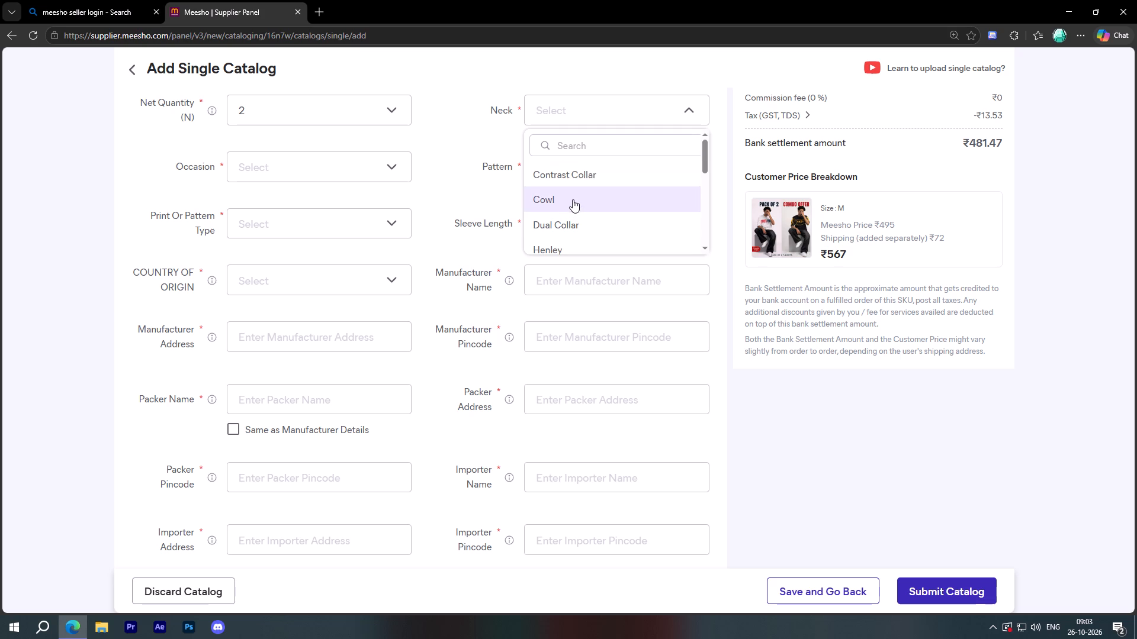
pyautogui.scroll(2, 574, 198)
pyautogui.scroll(-8, 574, 198)
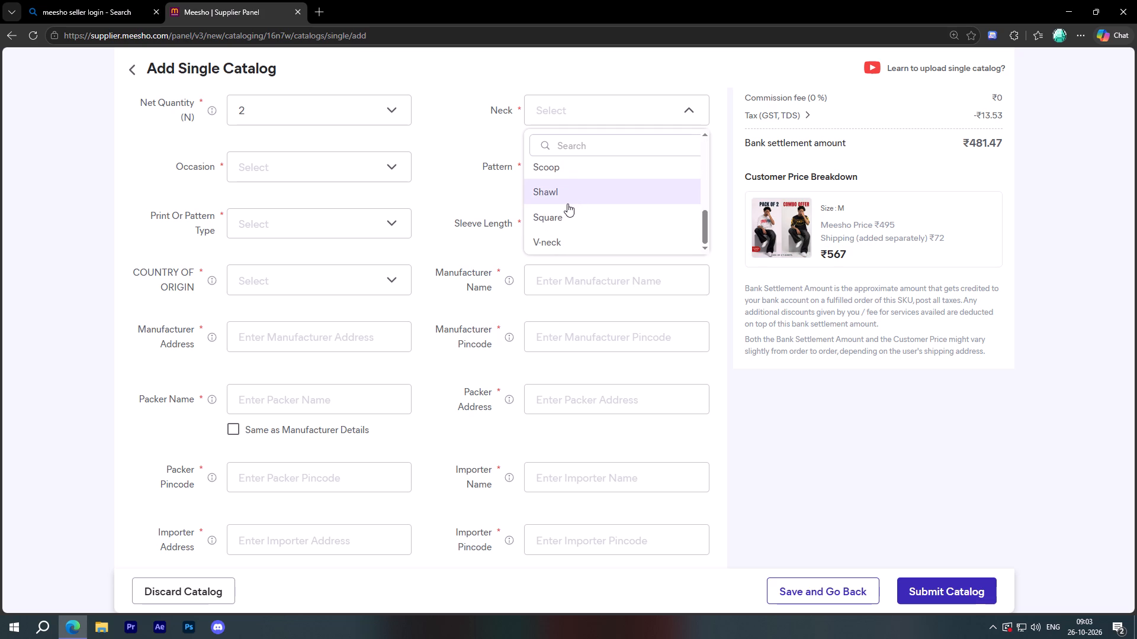
pyautogui.scroll(1, 579, 216)
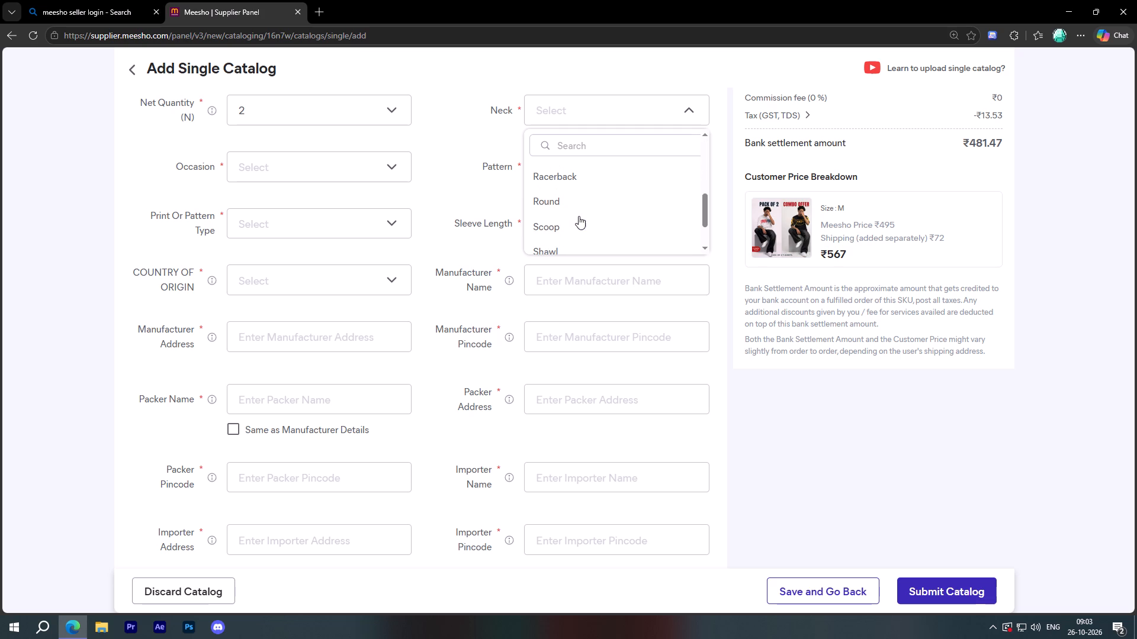
pyautogui.click(576, 207)
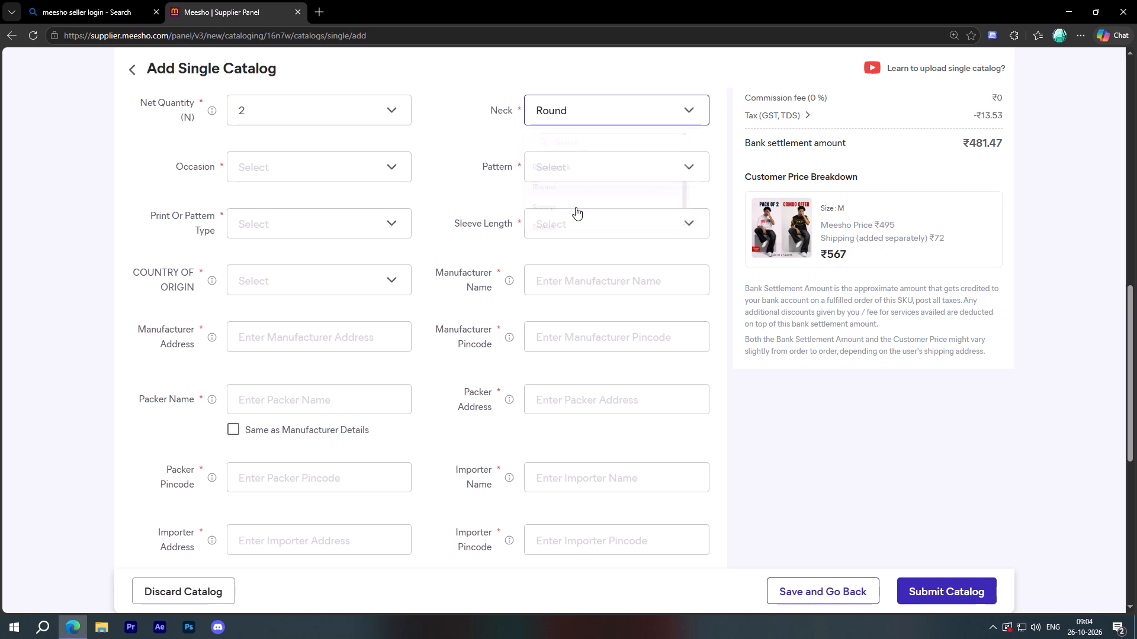
# Open the Meesho Supplier Autofill extension beside the catalog form and close the unfilled Occasion options.
pyautogui.click(346, 170)
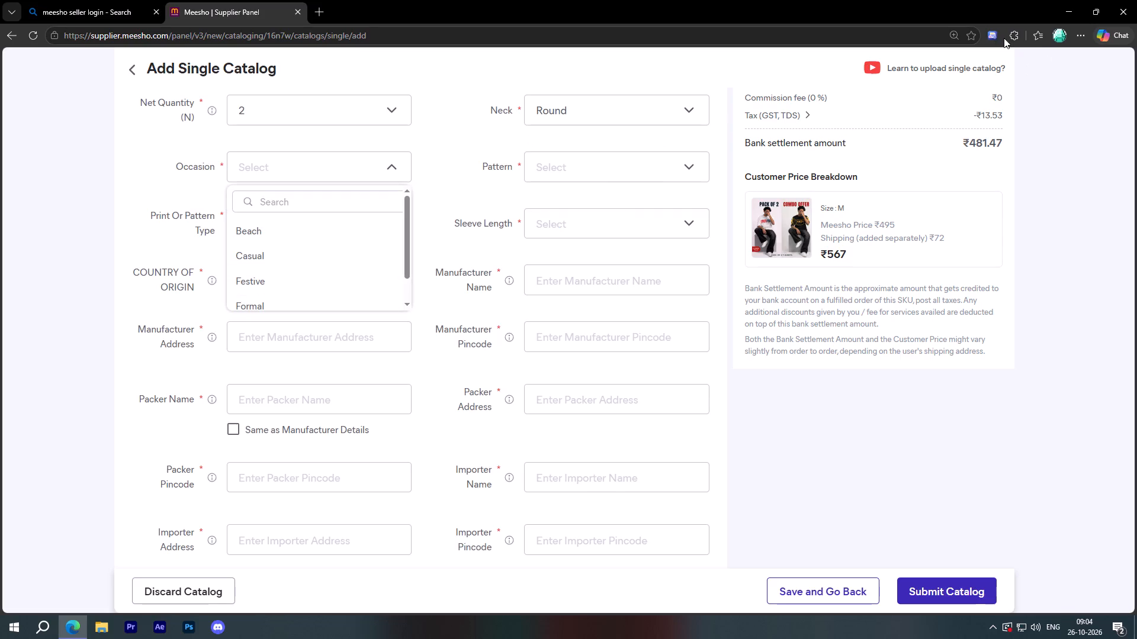
pyautogui.click(987, 37)
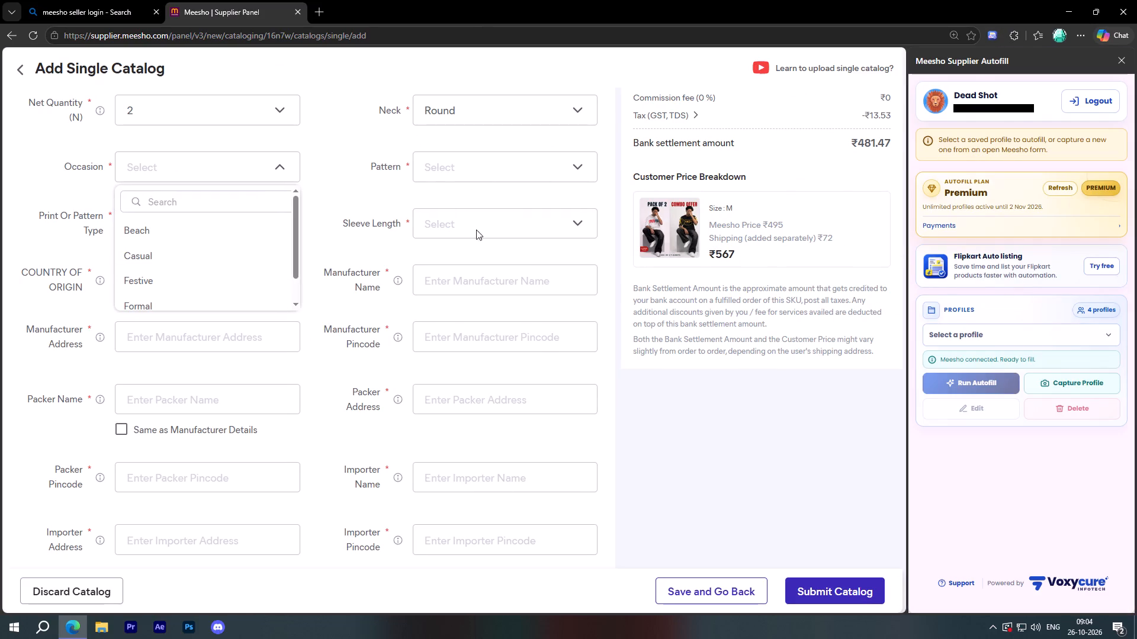
pyautogui.scroll(7, 352, 183)
pyautogui.click(352, 167)
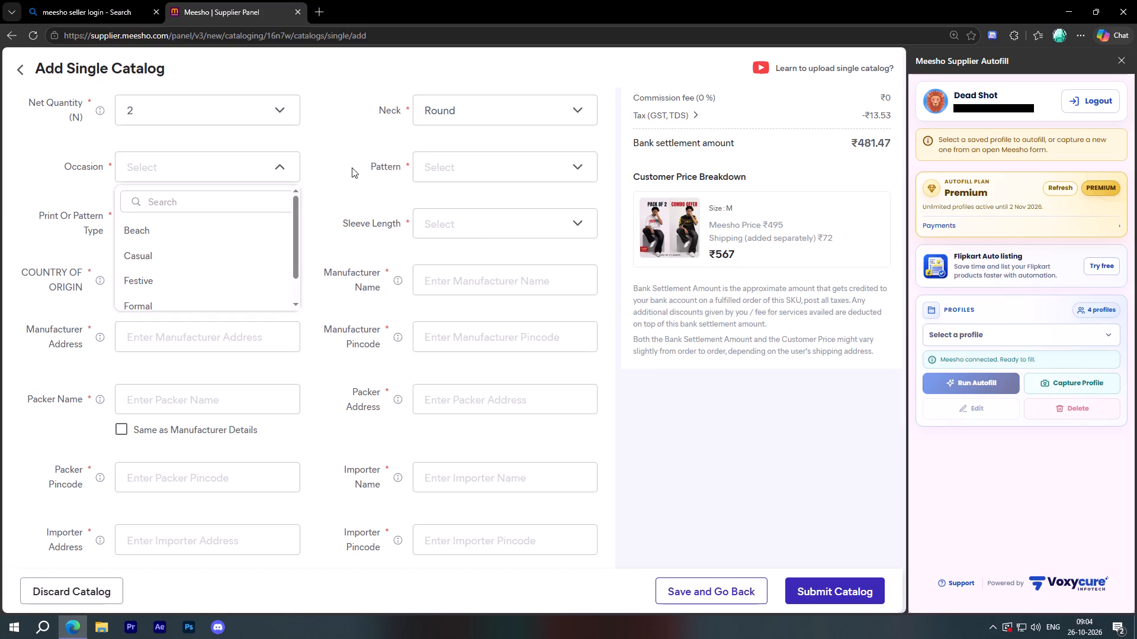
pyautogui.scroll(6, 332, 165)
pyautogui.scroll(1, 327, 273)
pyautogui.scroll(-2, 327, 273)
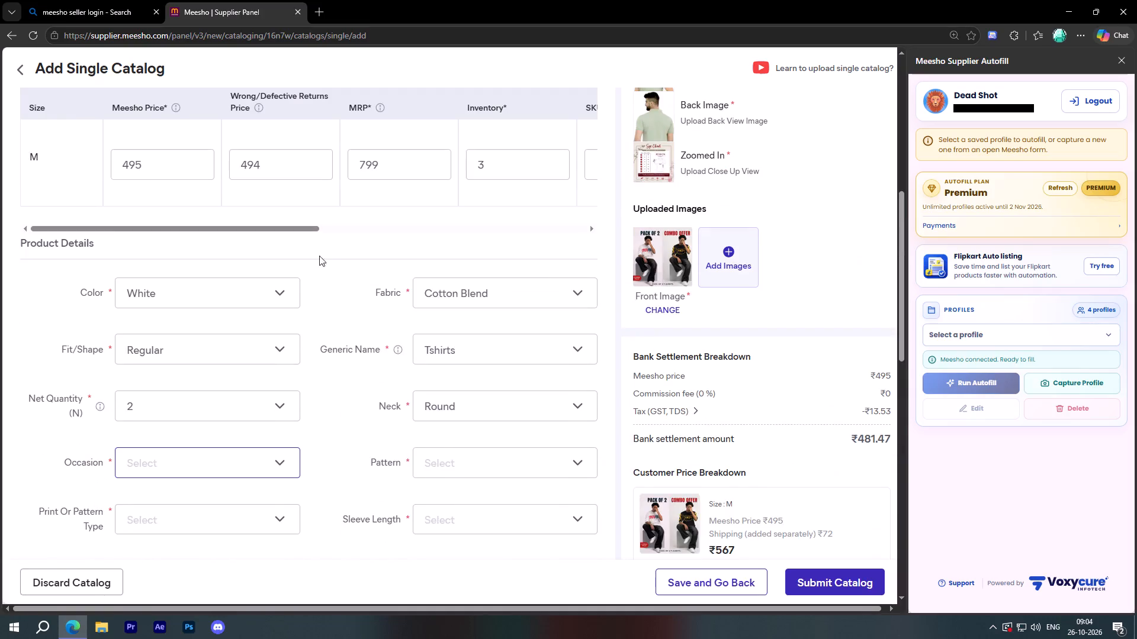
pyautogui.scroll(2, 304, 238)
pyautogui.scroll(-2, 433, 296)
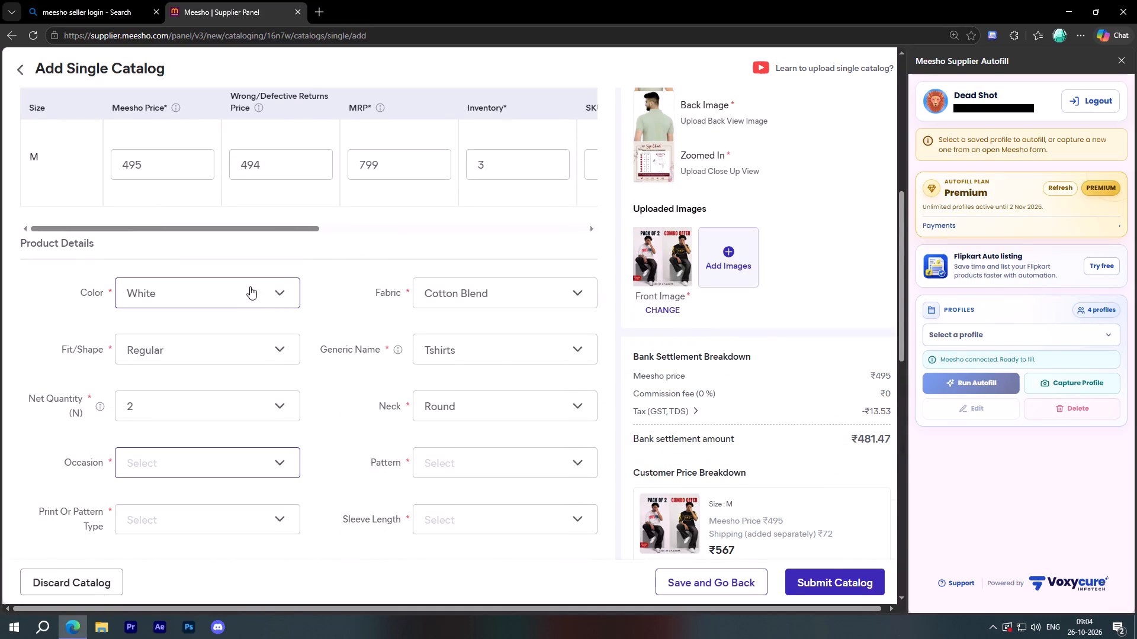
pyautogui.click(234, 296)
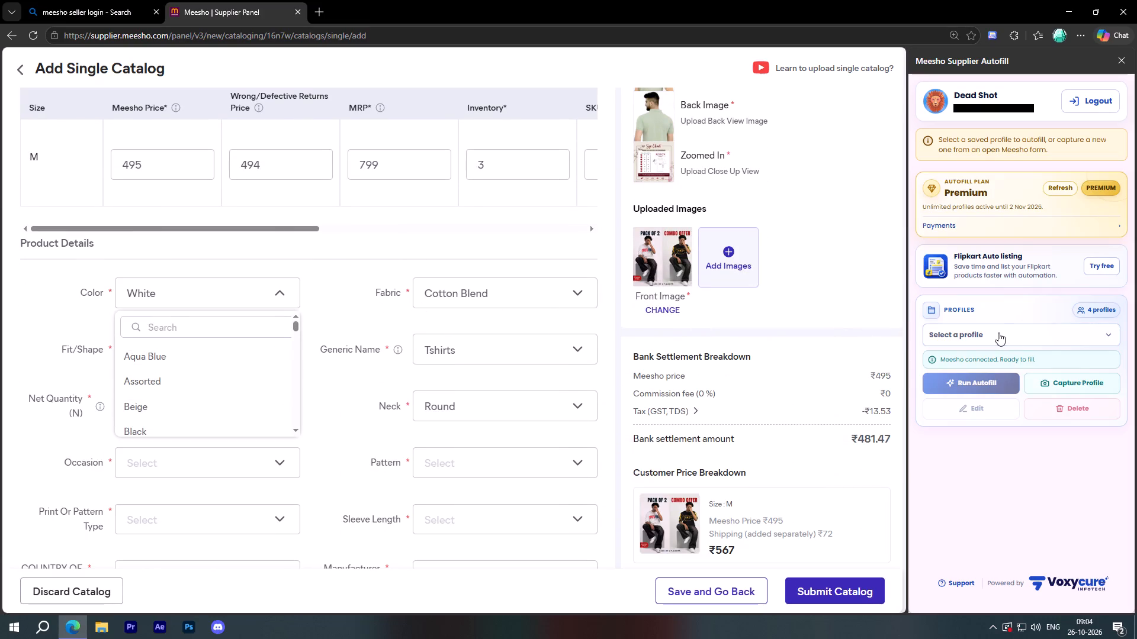
# Examine the saved profiles available in the Meesho Supplier Autofill extension.
pyautogui.click(1014, 333)
pyautogui.click(994, 374)
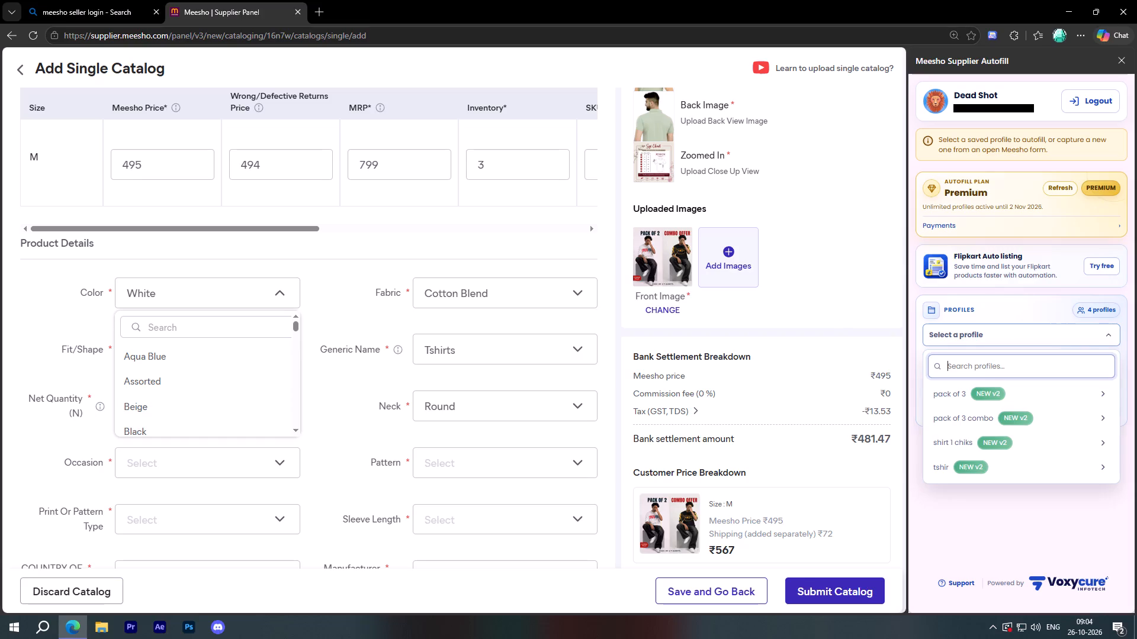
pyautogui.click(1099, 337)
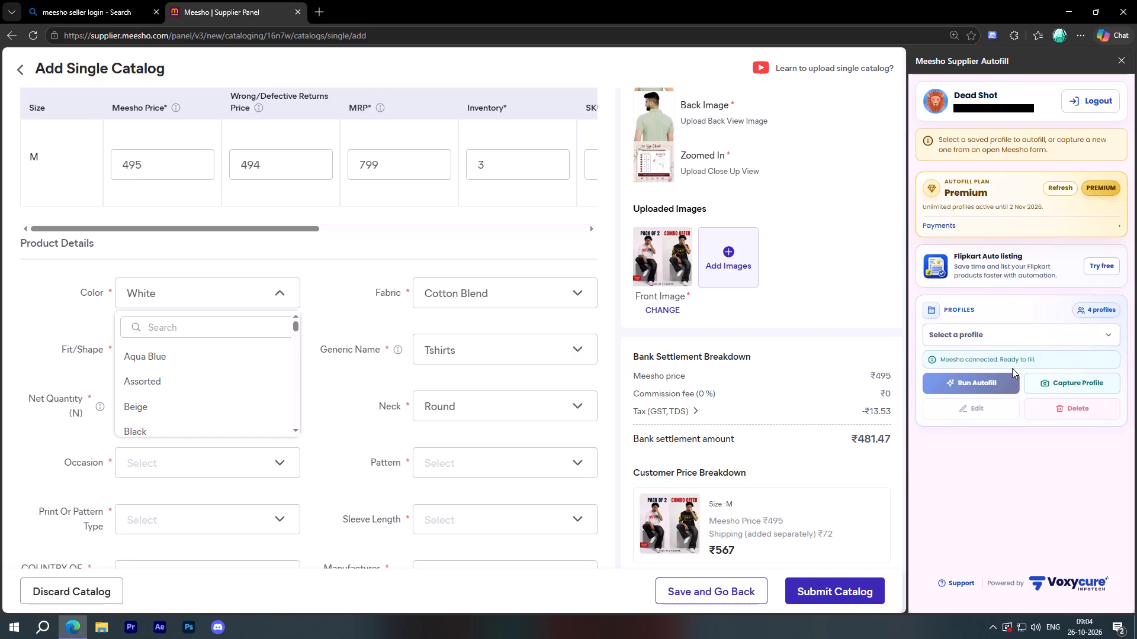
pyautogui.click(966, 335)
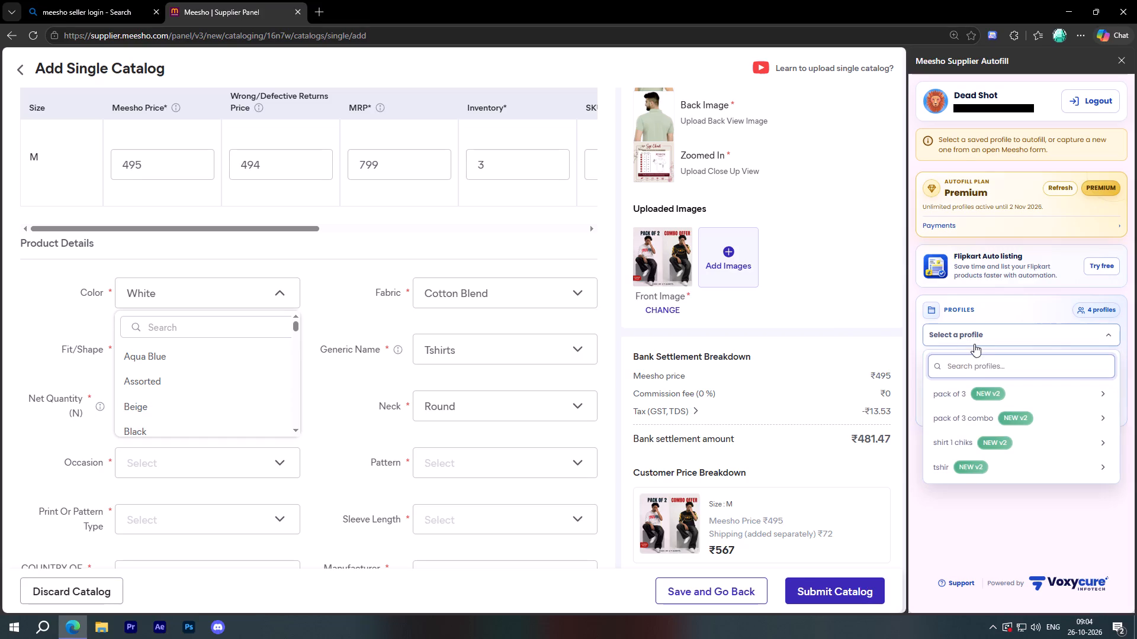
pyautogui.scroll(-6, 975, 442)
pyautogui.click(976, 369)
pyautogui.click(998, 329)
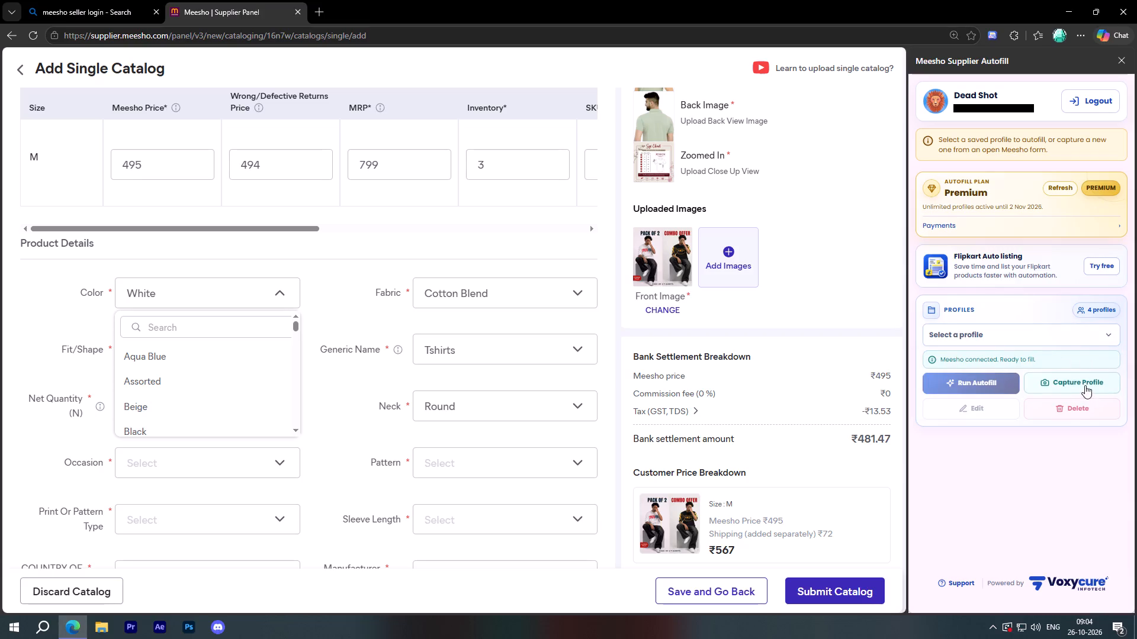
# Start capturing a new profile in the Meesho Supplier Autofill extension.
pyautogui.click(1085, 385)
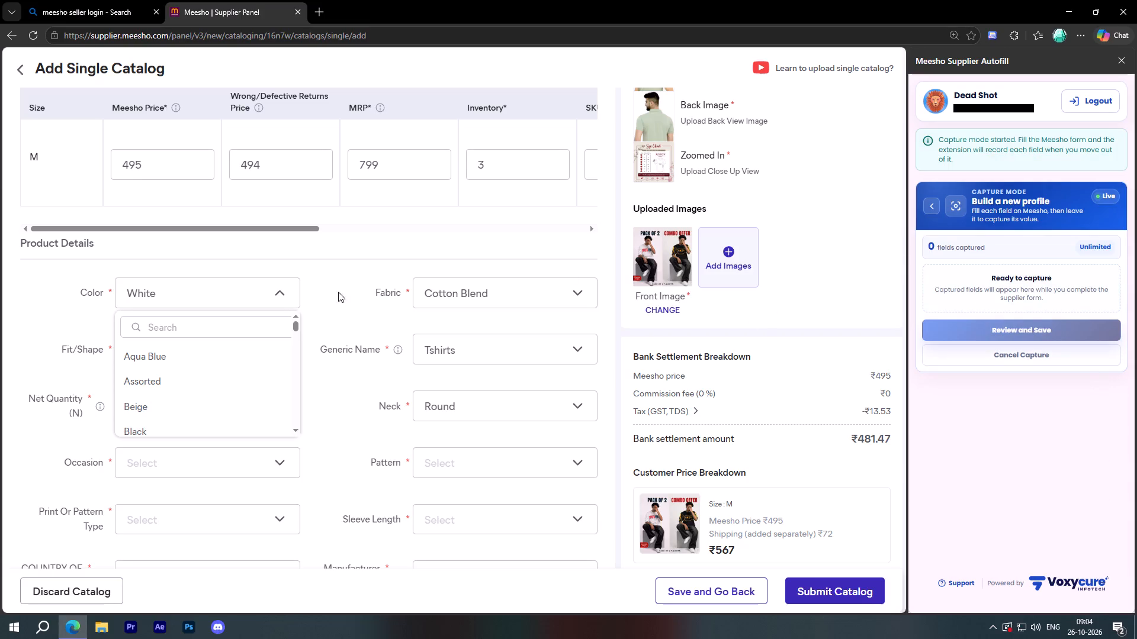
# Revisit the already filled Color, Fabric, Fit/Shape, Generic Name, Net Quantity (N) and Neck fields so the extension captures their values.
pyautogui.click(251, 299)
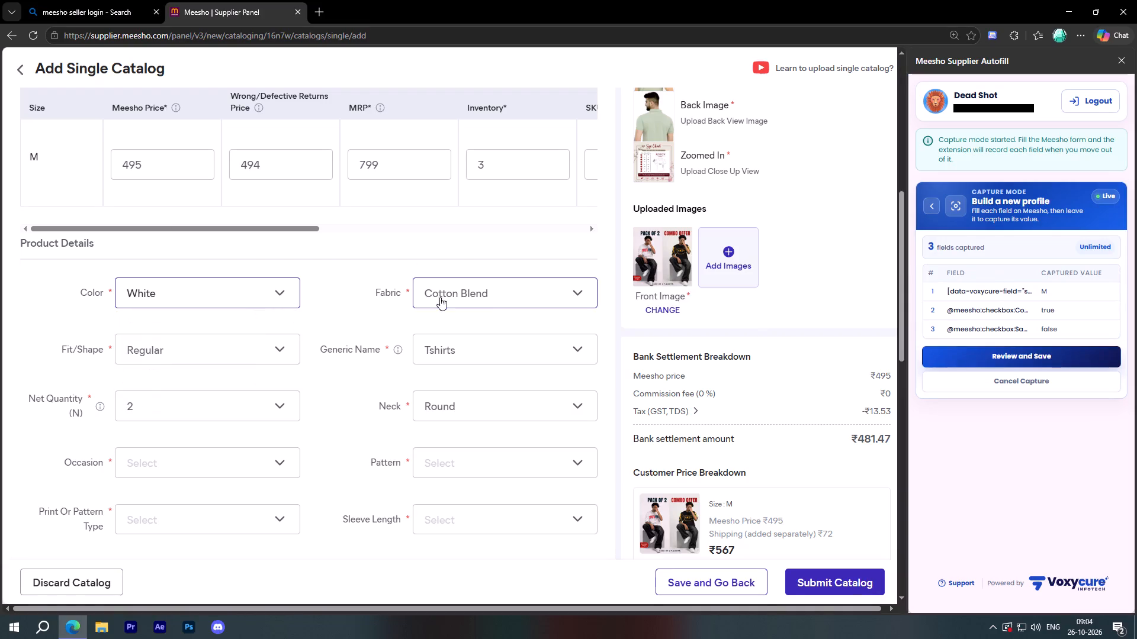
pyautogui.click(492, 292)
pyautogui.click(236, 356)
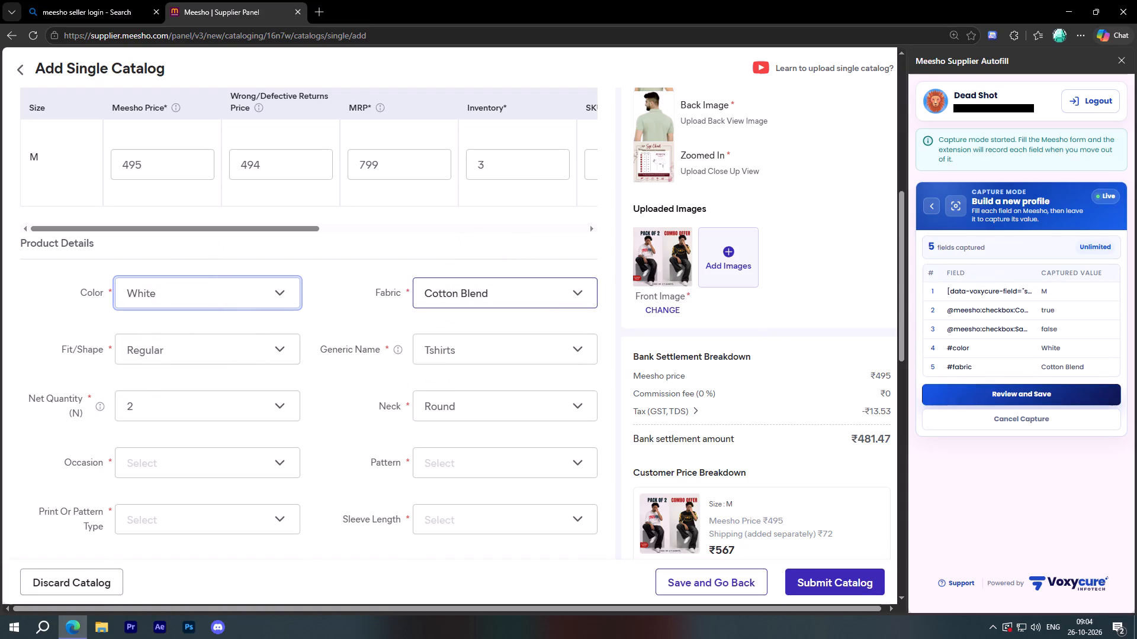
pyautogui.click(217, 341)
pyautogui.click(493, 347)
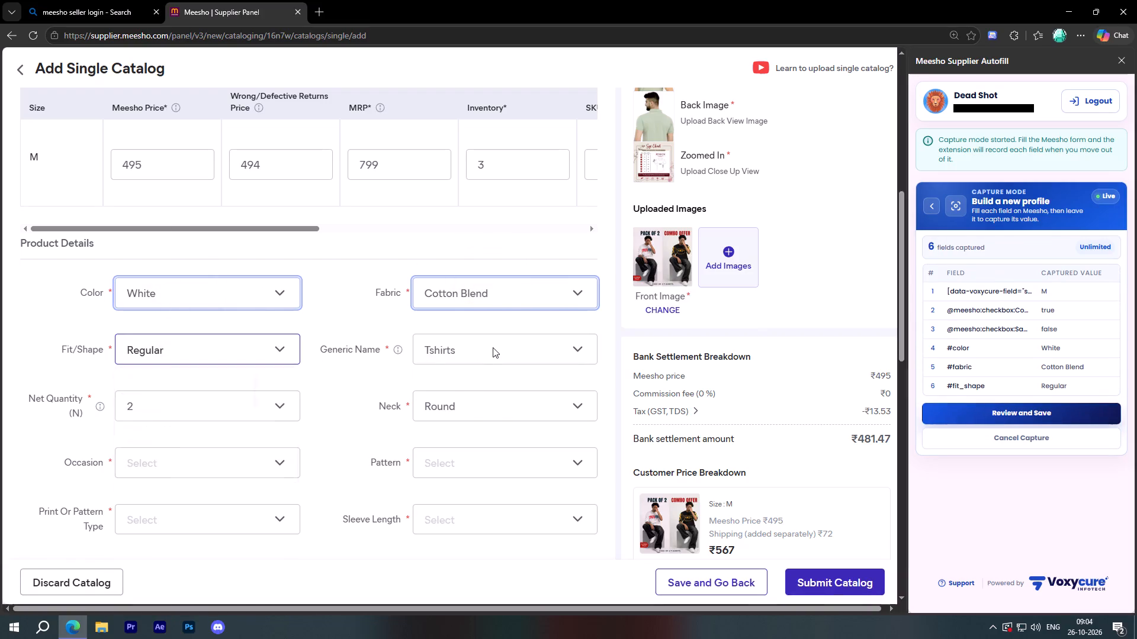
pyautogui.click(493, 347)
pyautogui.click(266, 301)
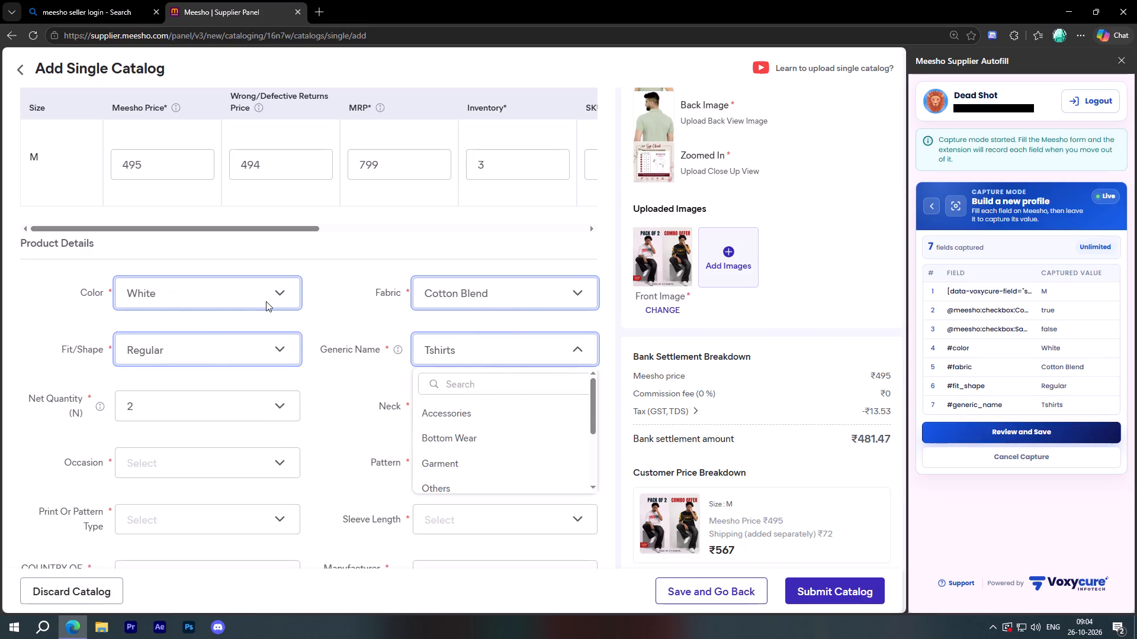
pyautogui.scroll(-2, 338, 314)
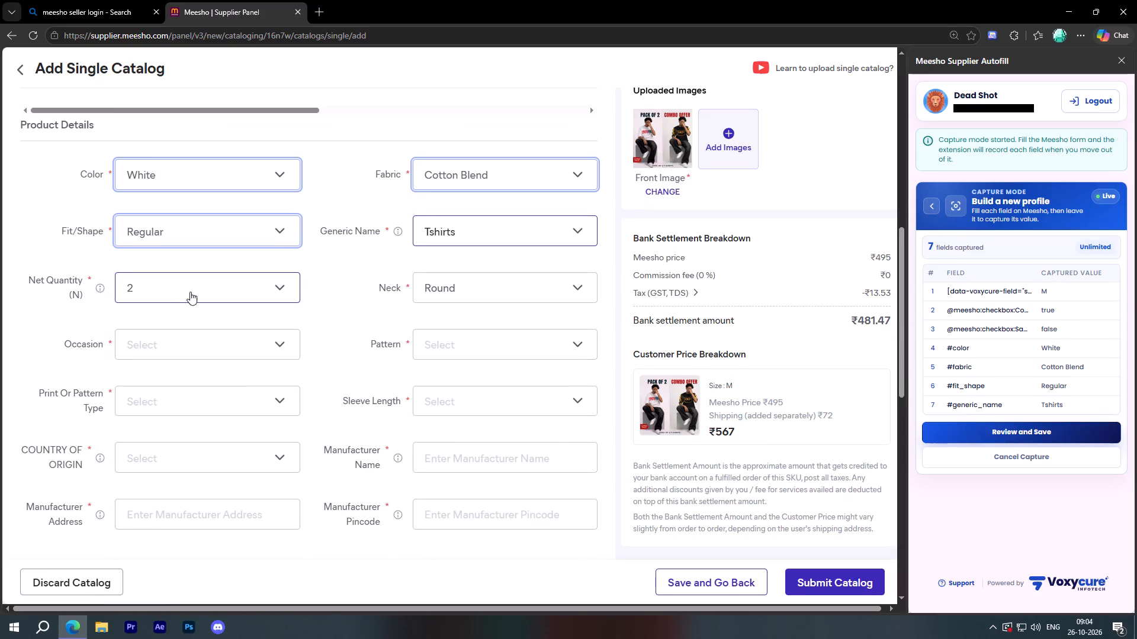
pyautogui.click(196, 288)
pyautogui.click(487, 298)
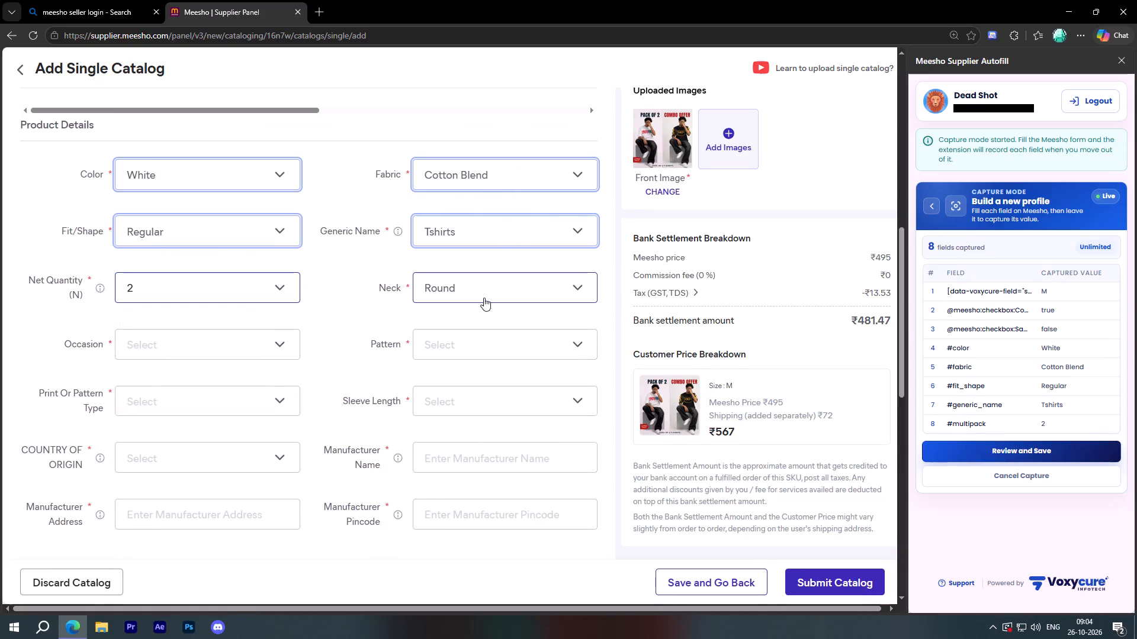
pyautogui.click(484, 298)
# Set the product's occasion to Casual and revisit the field so its value is captured.
pyautogui.click(221, 341)
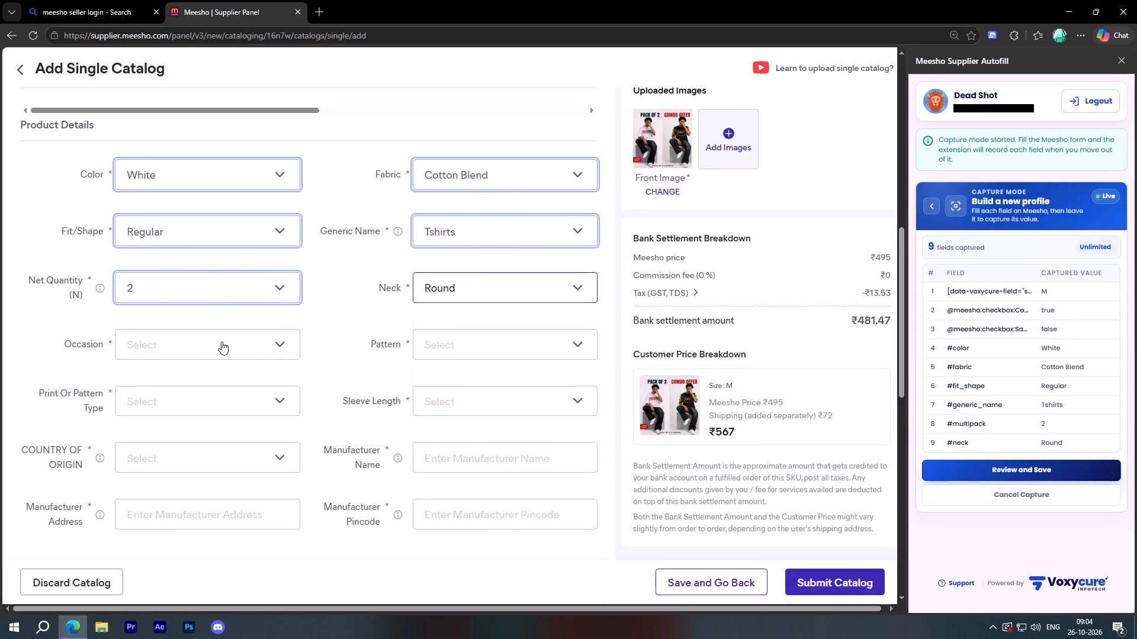
pyautogui.scroll(-1, 220, 341)
pyautogui.click(179, 291)
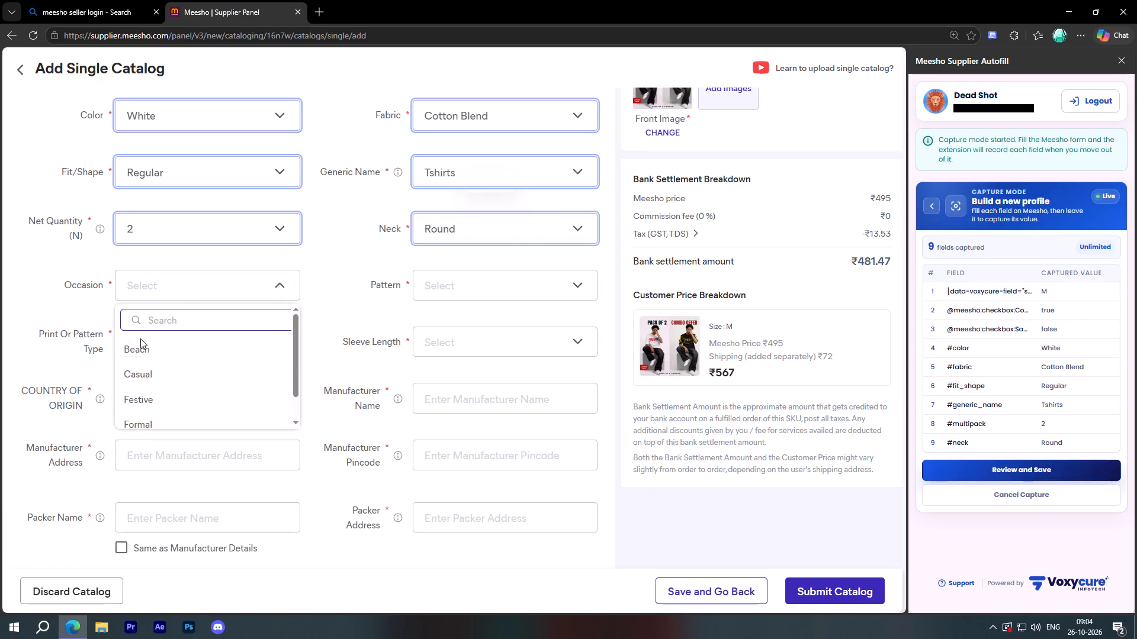
pyautogui.click(174, 369)
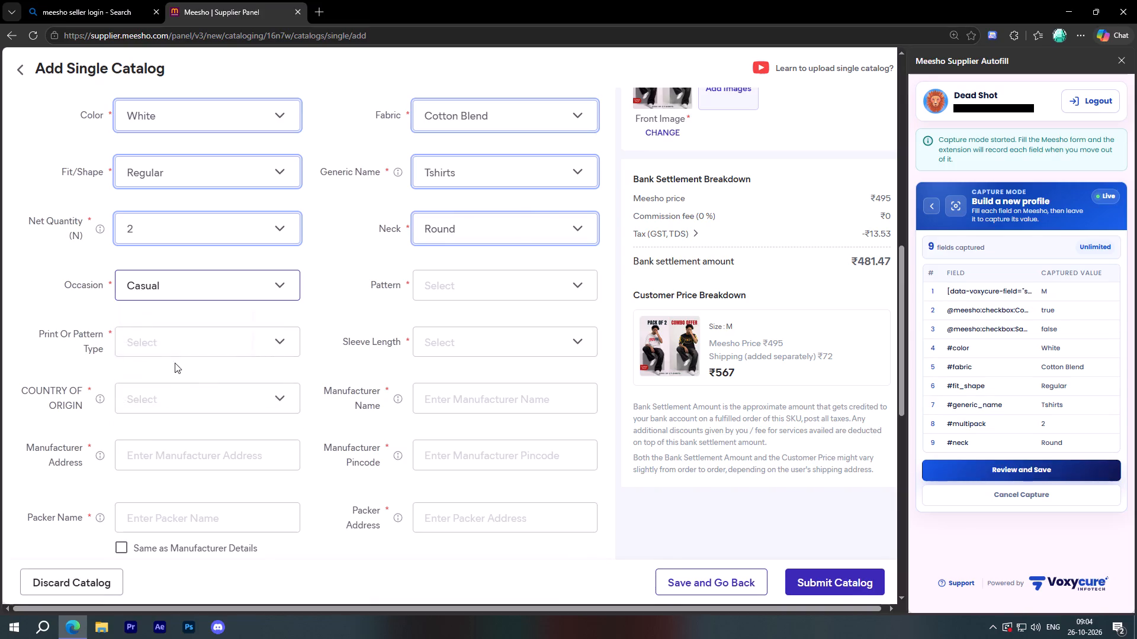
pyautogui.click(230, 279)
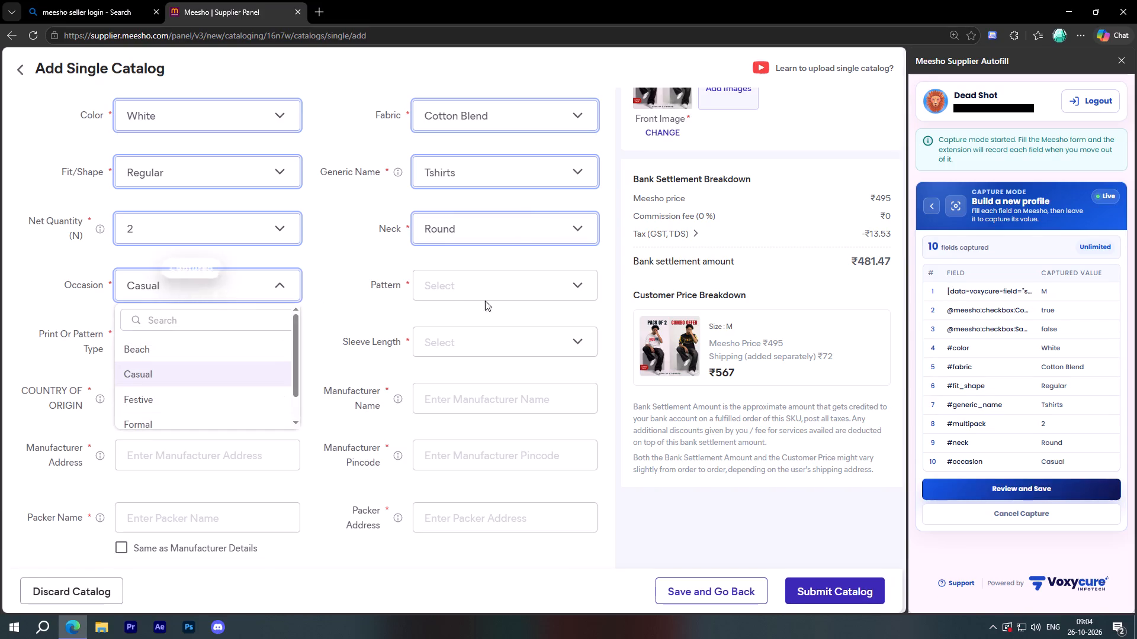
pyautogui.scroll(-4, 197, 380)
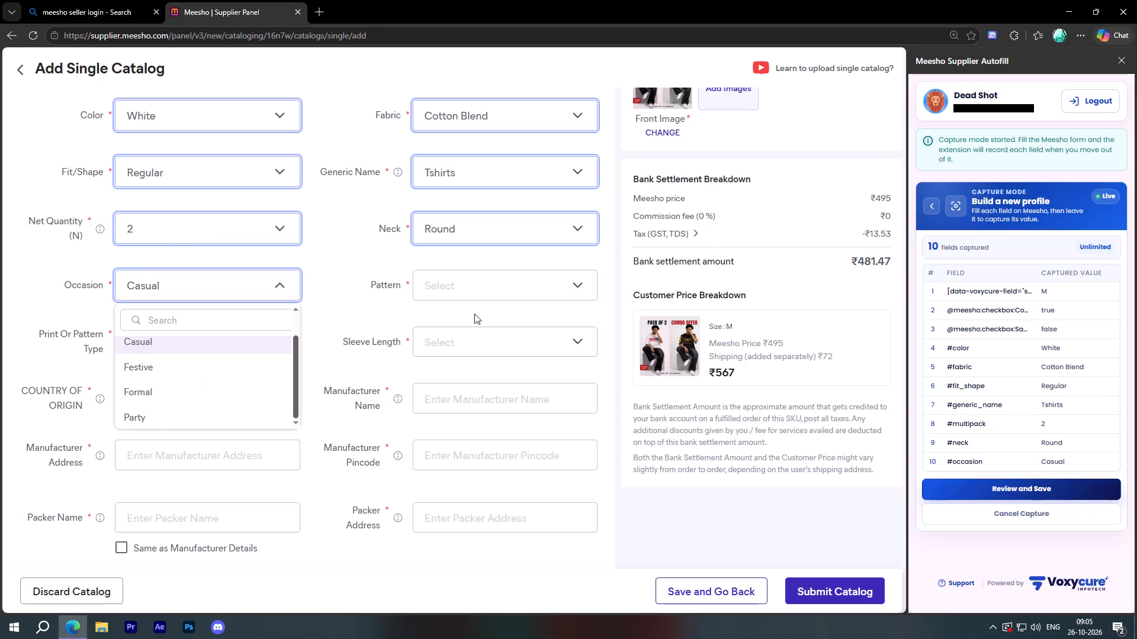
pyautogui.click(471, 287)
# Look through the pattern options and set the product's pattern to Printed.
pyautogui.click(468, 288)
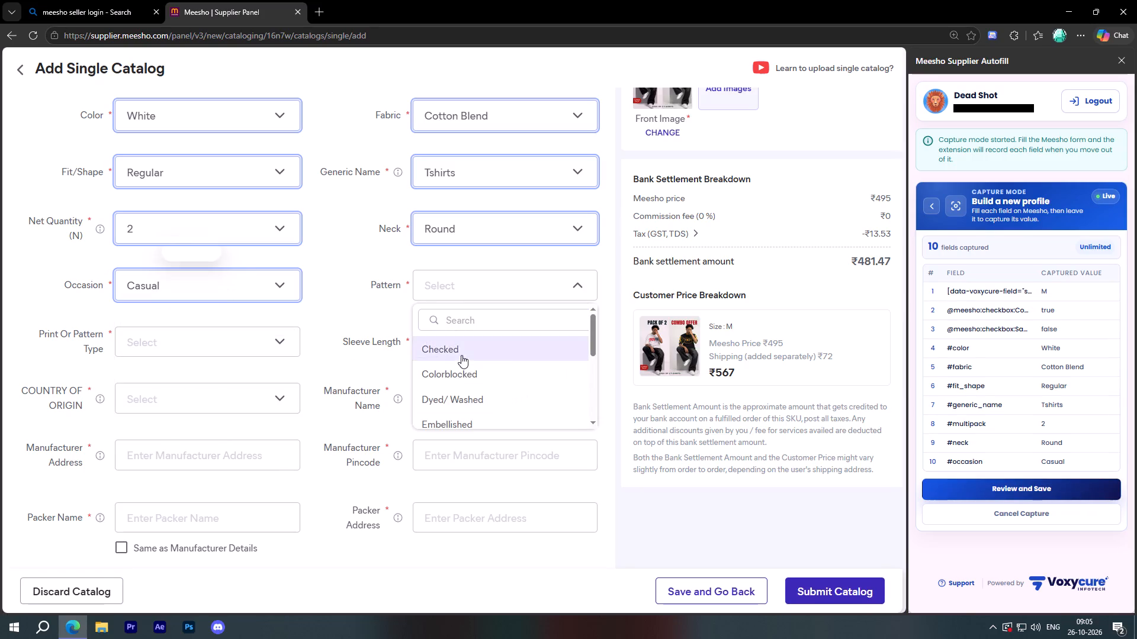
pyautogui.scroll(-3, 464, 416)
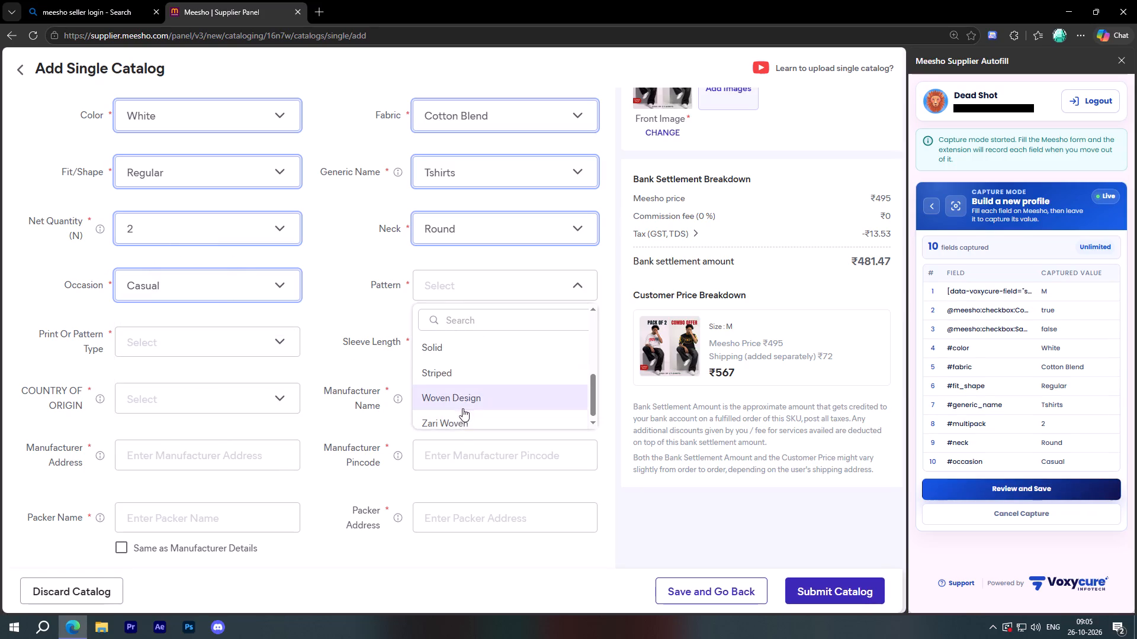
pyautogui.scroll(-6, 462, 408)
pyautogui.scroll(1, 455, 399)
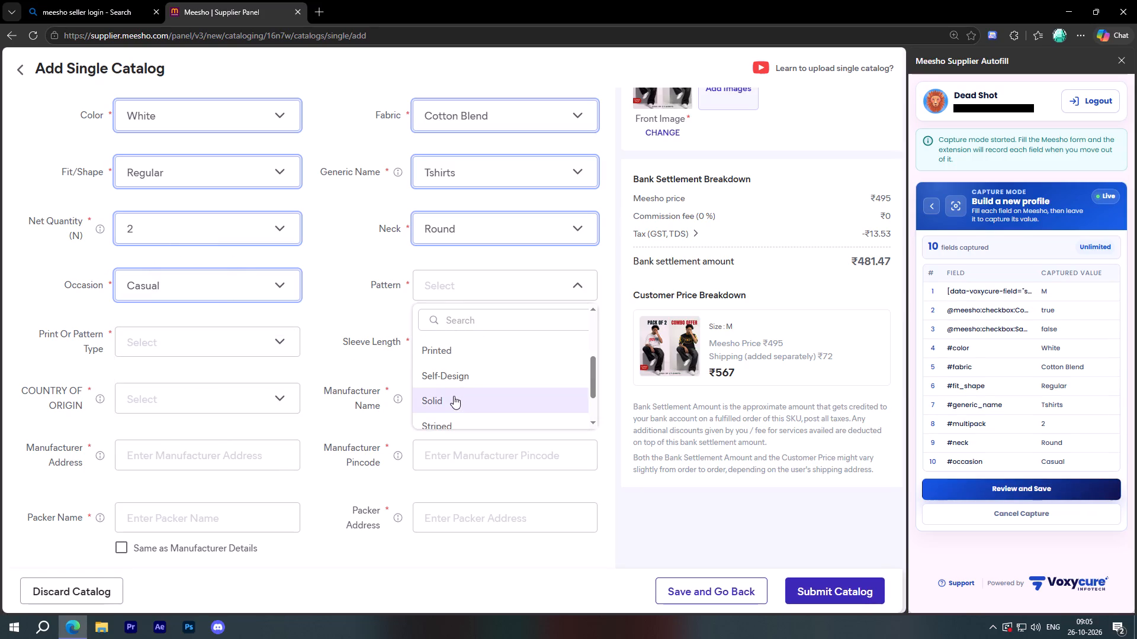
pyautogui.scroll(1, 460, 377)
pyautogui.click(452, 403)
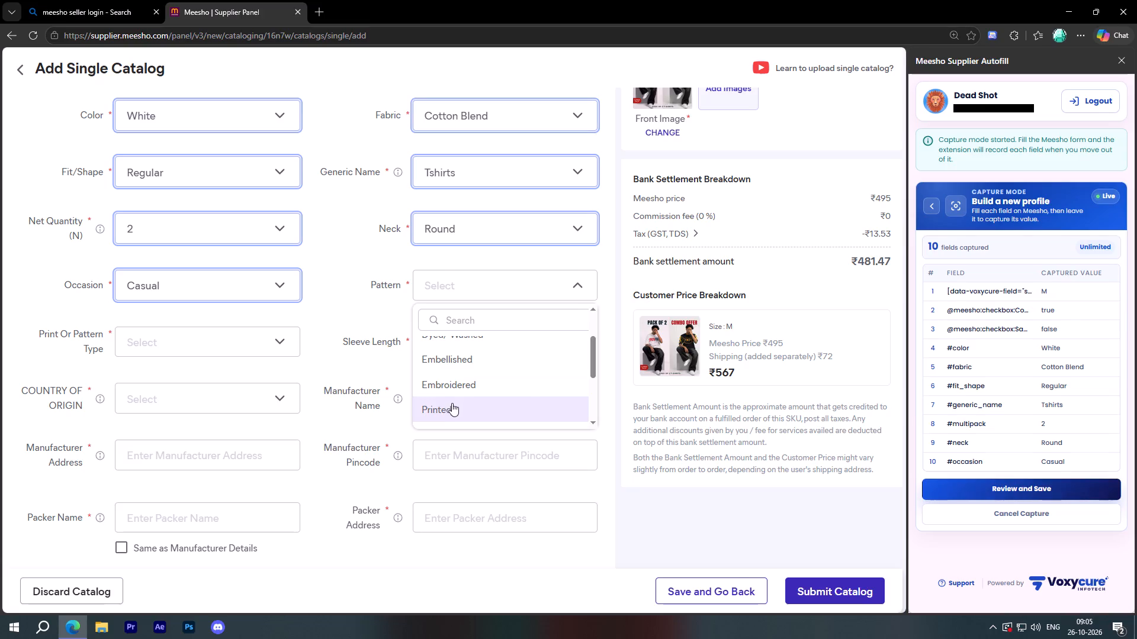
# Look through the print options and set Print Or Pattern Type to Graphic Print.
pyautogui.click(201, 342)
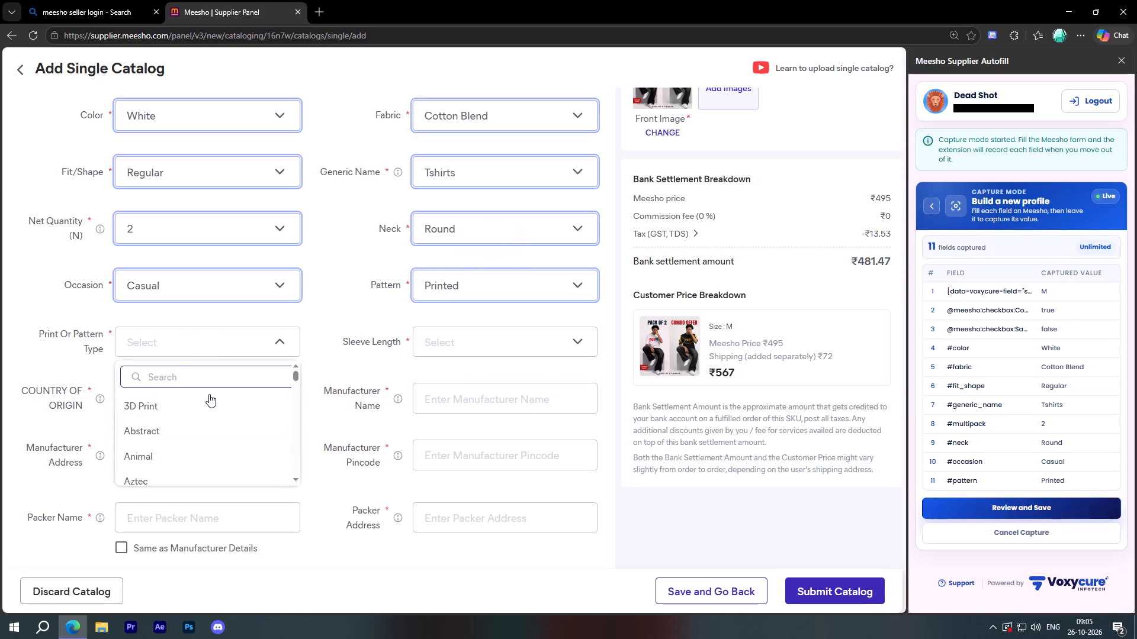
pyautogui.scroll(-1, 195, 415)
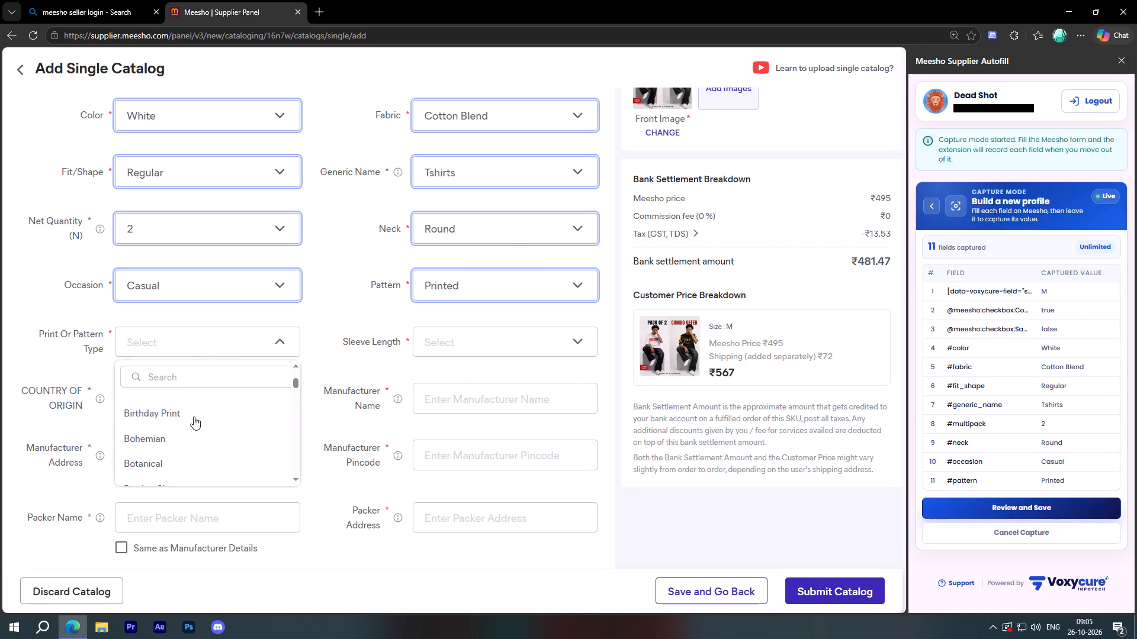
pyautogui.scroll(-12, 194, 417)
pyautogui.click(182, 434)
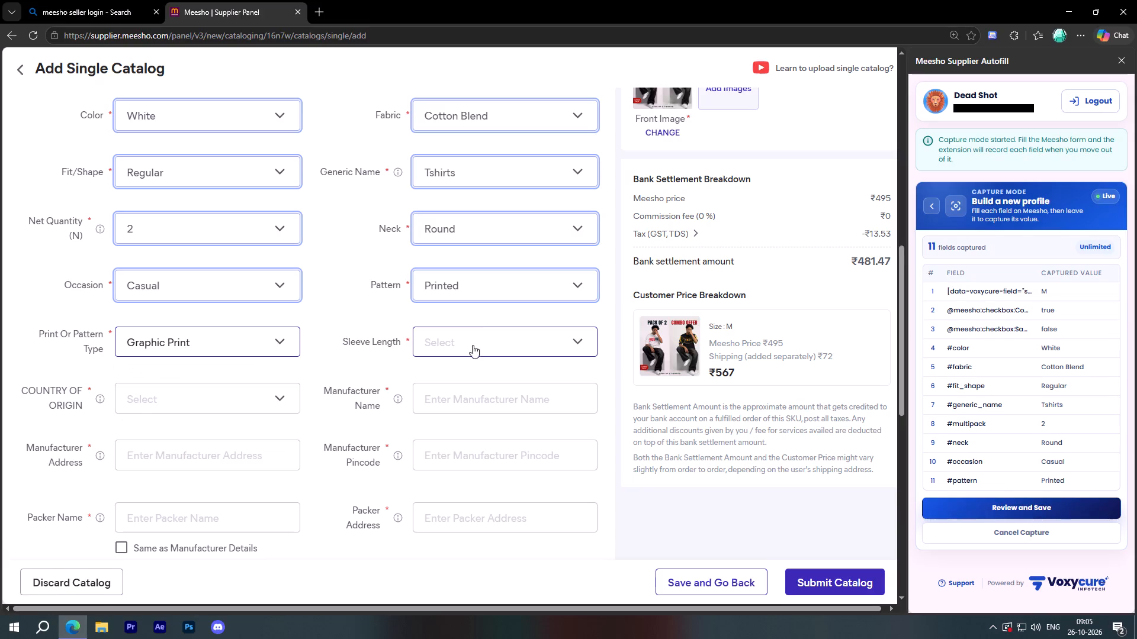
# Set the sleeve length to Short Sleeves and the country of origin to India.
pyautogui.click(490, 334)
pyautogui.scroll(-1, 427, 414)
pyautogui.click(442, 425)
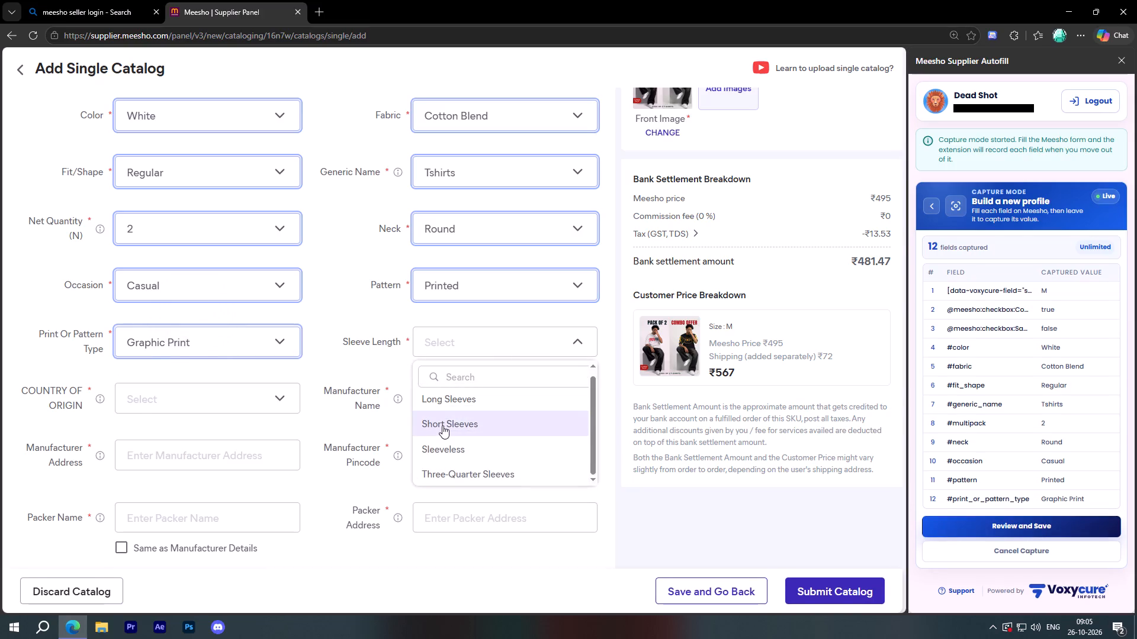
pyautogui.click(265, 402)
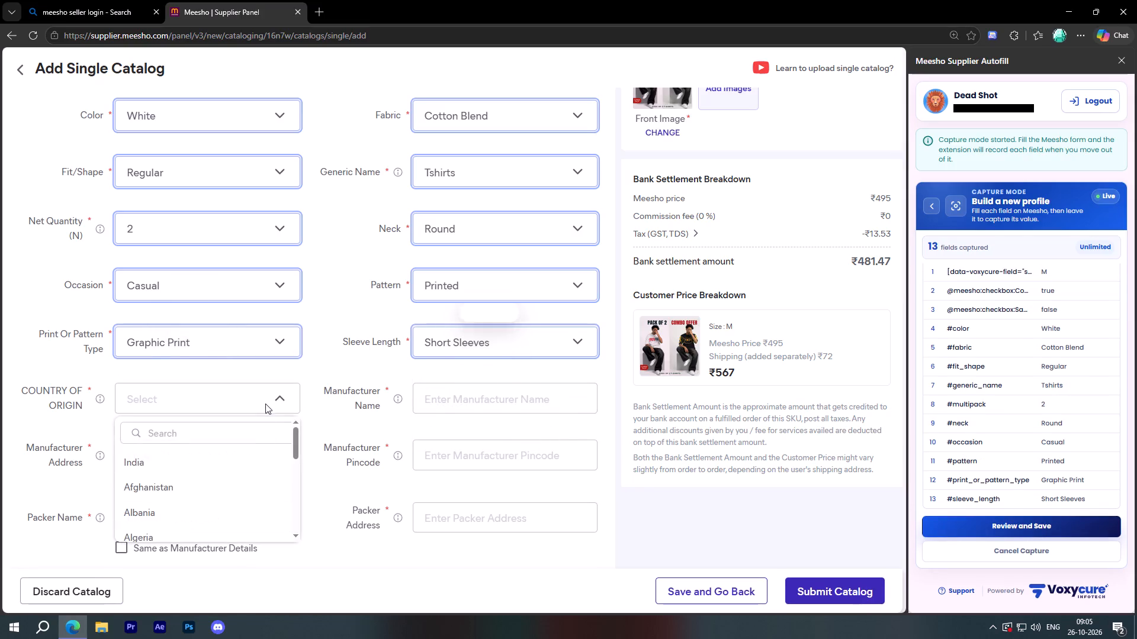
pyautogui.click(220, 466)
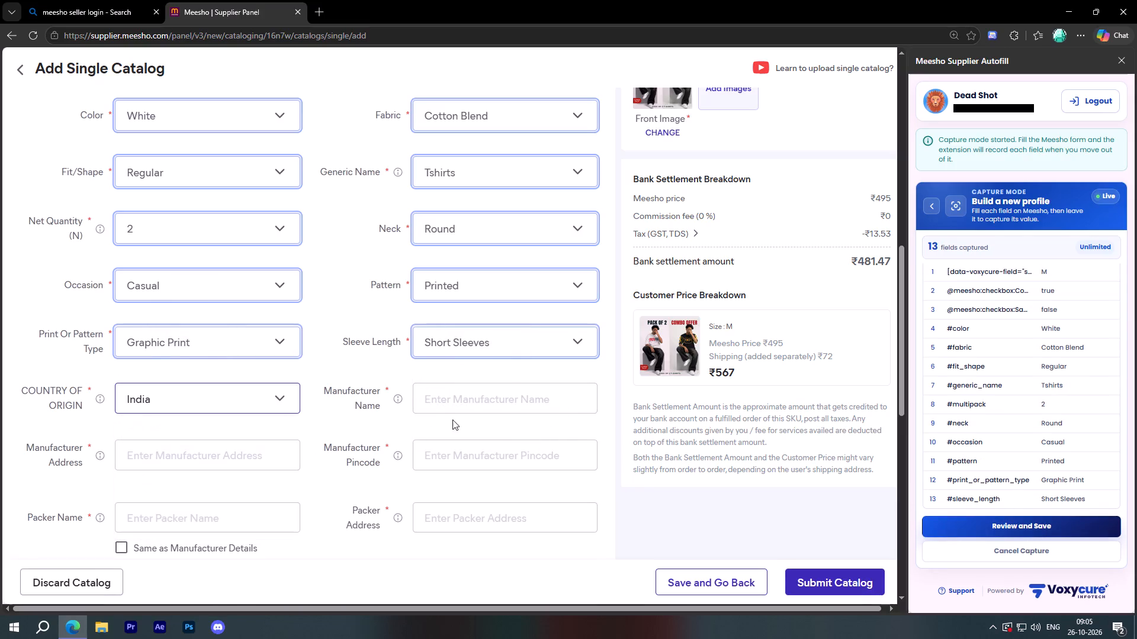
# Enter the manufacturer's name, address and pincode, and mark the packer details as the same as the manufacturer's.
pyautogui.click(476, 405)
pyautogui.click(472, 430)
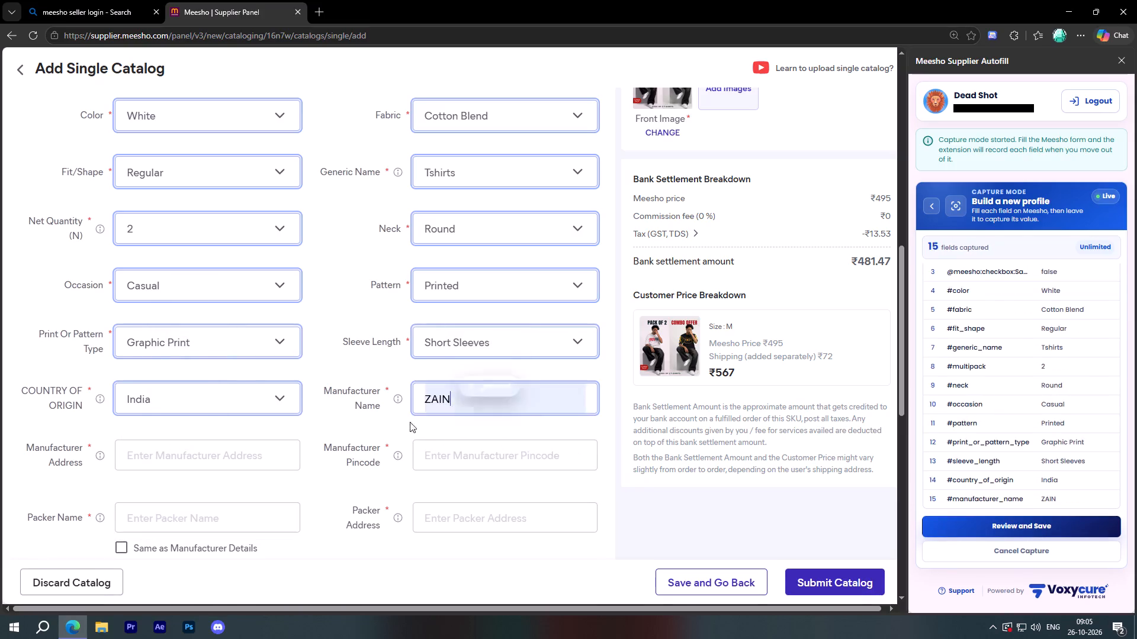
pyautogui.scroll(-2, 410, 422)
pyautogui.click(169, 340)
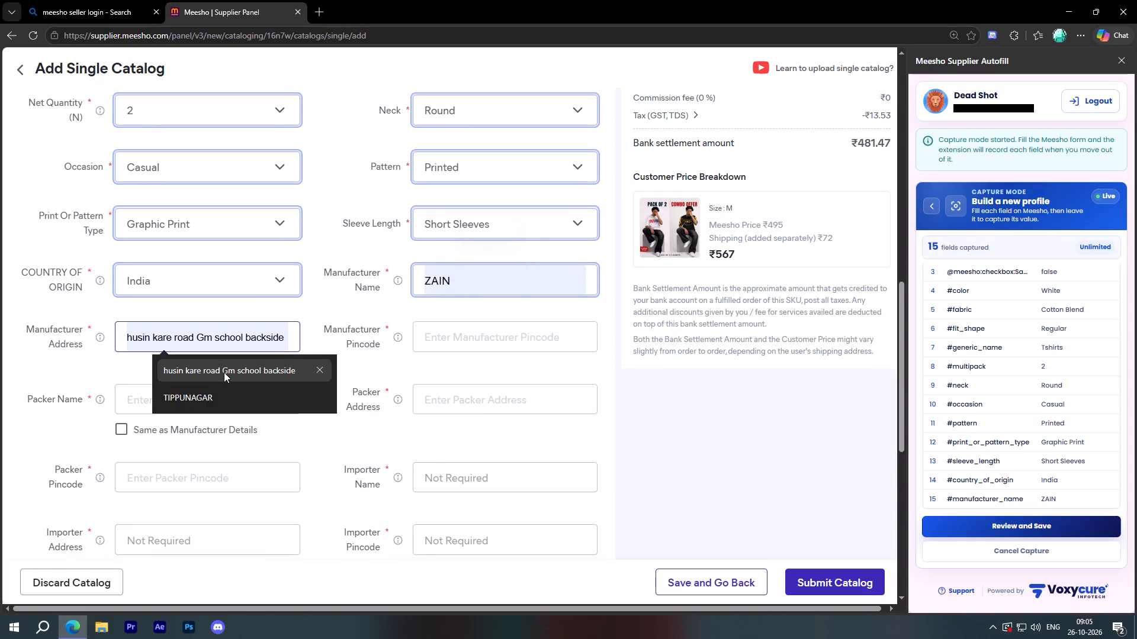
pyautogui.click(224, 372)
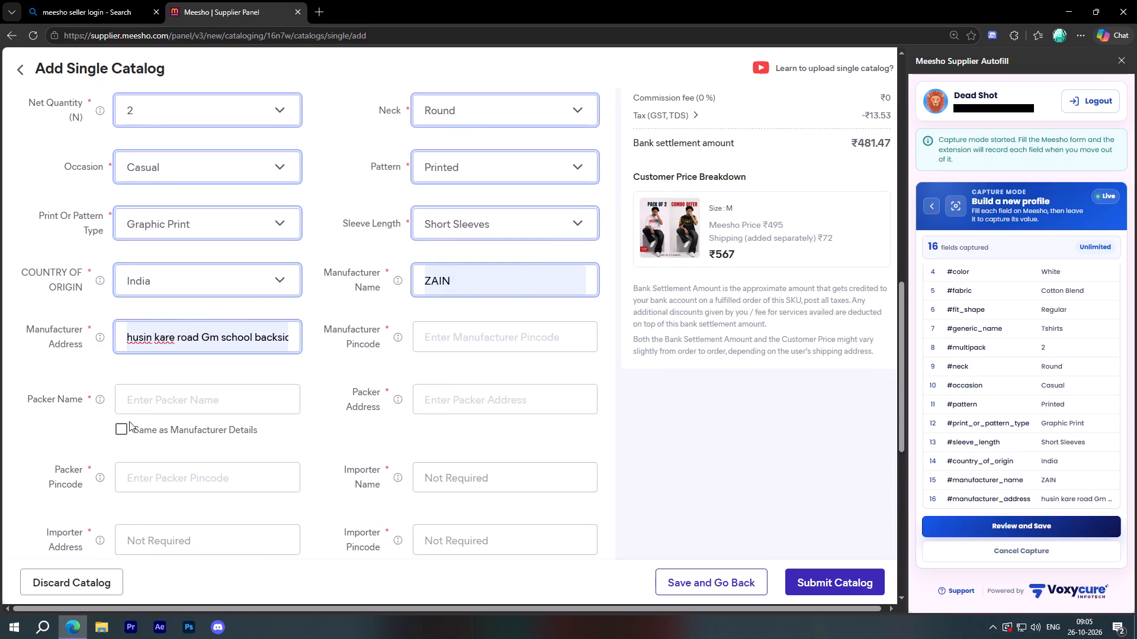
pyautogui.click(127, 427)
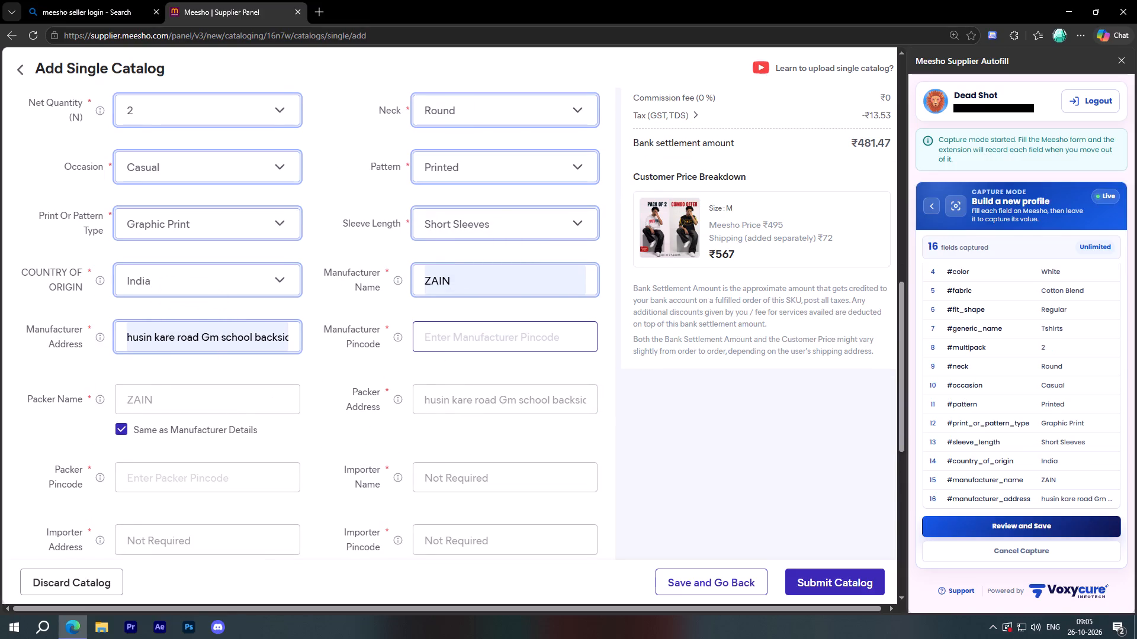
pyautogui.click(450, 345)
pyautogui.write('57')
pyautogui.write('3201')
# Search the brands in Other Attributes for "unb" and set the brand to Unbrand.
pyautogui.scroll(-3, 452, 352)
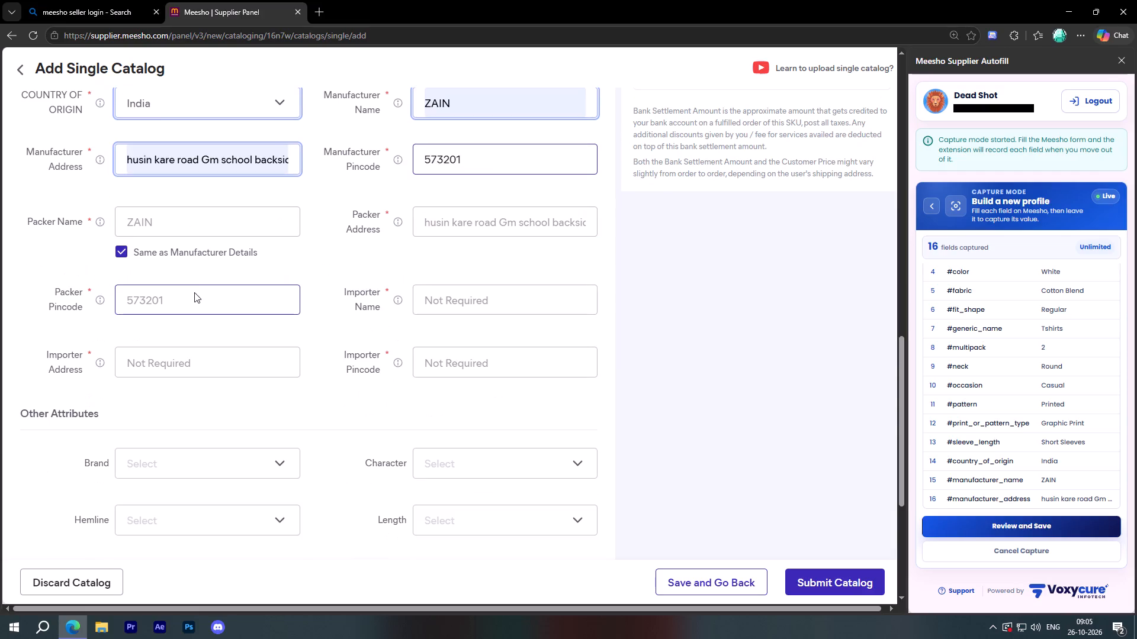
pyautogui.scroll(-2, 422, 373)
pyautogui.click(216, 351)
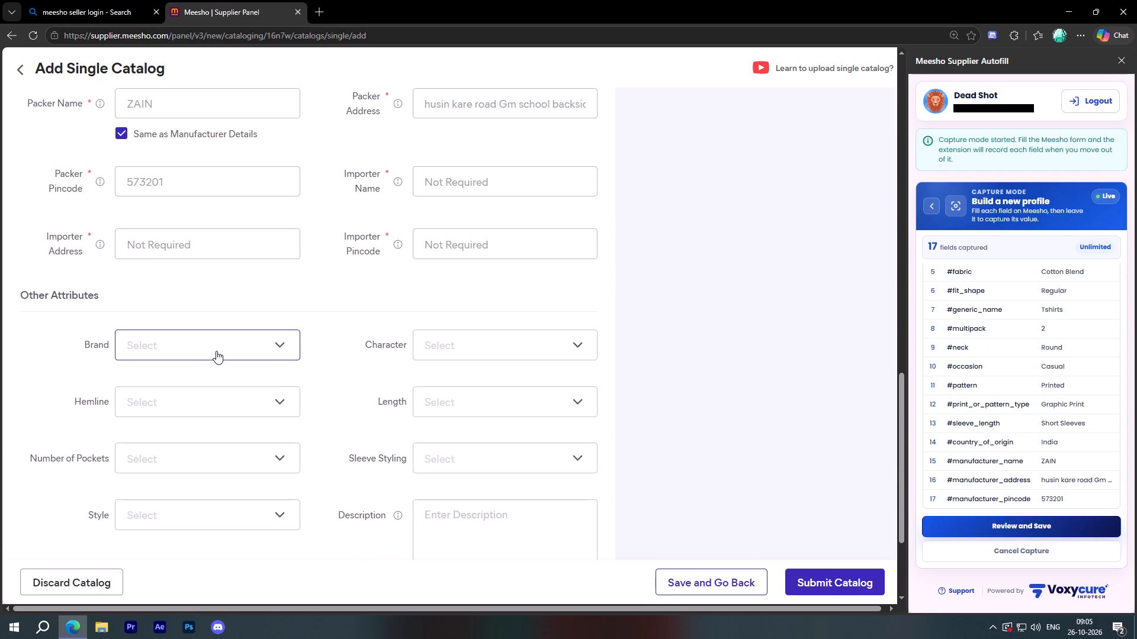
pyautogui.click(224, 388)
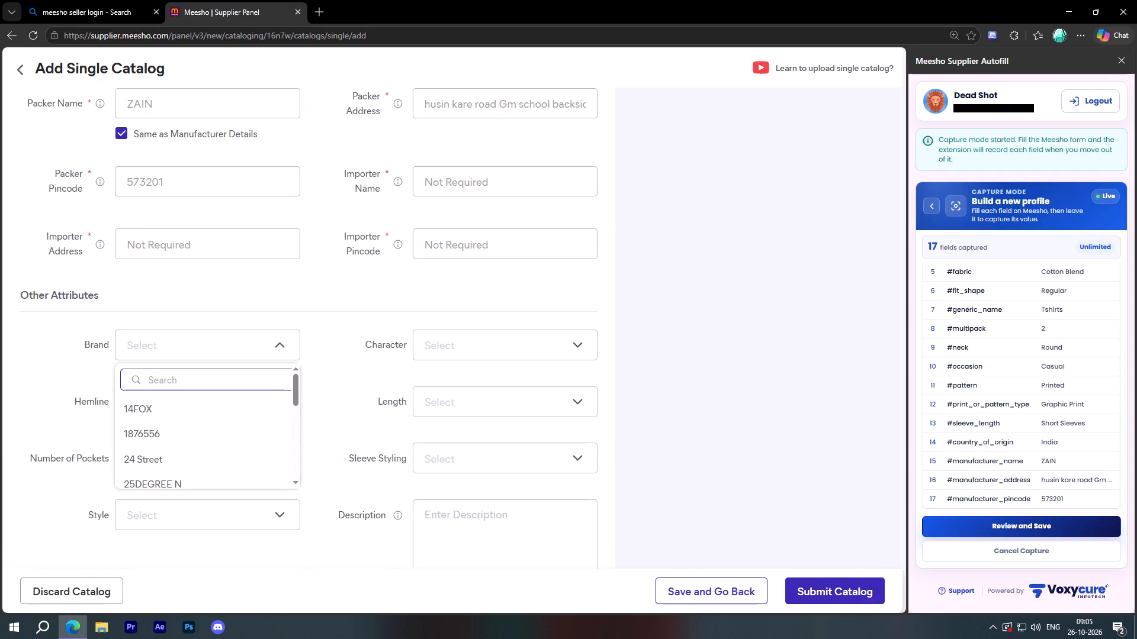
pyautogui.write('un')
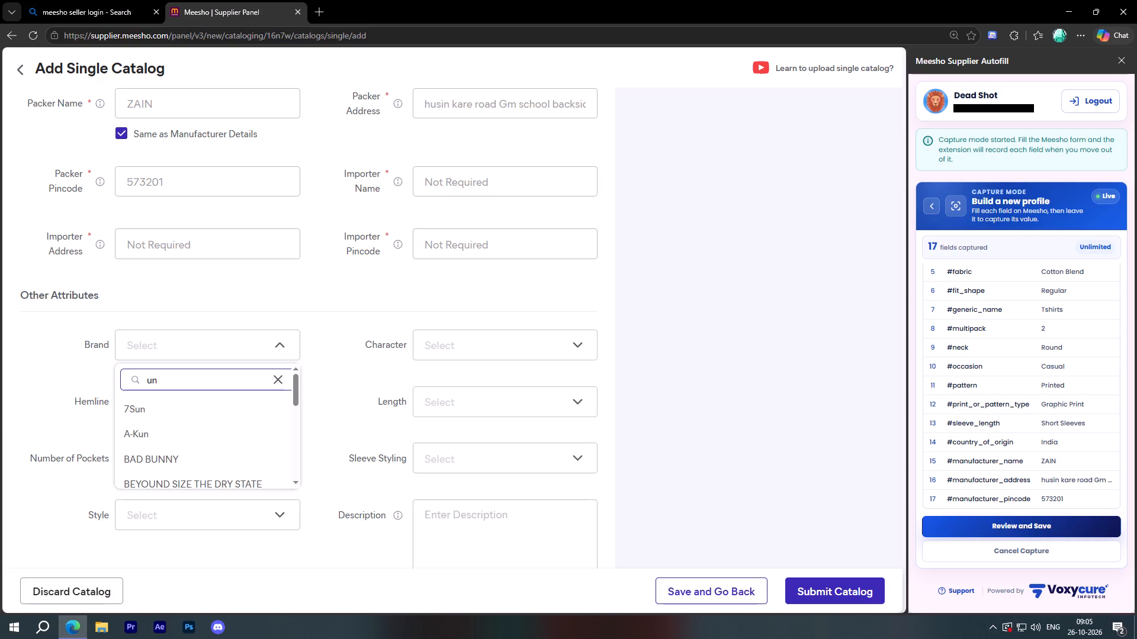
pyautogui.press('b')
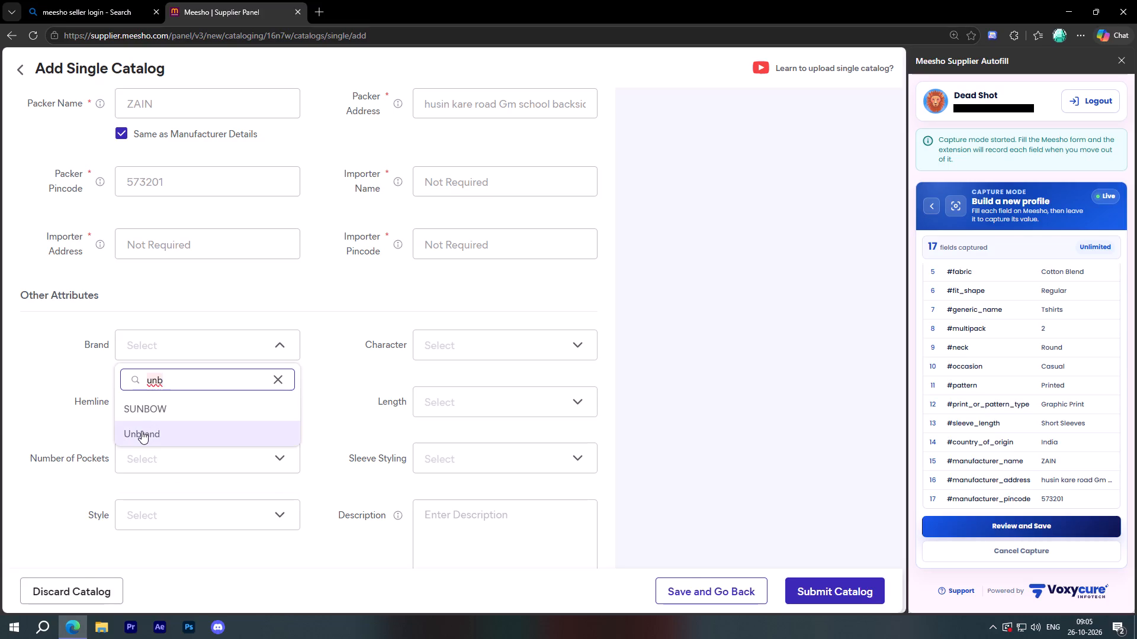
pyautogui.click(142, 431)
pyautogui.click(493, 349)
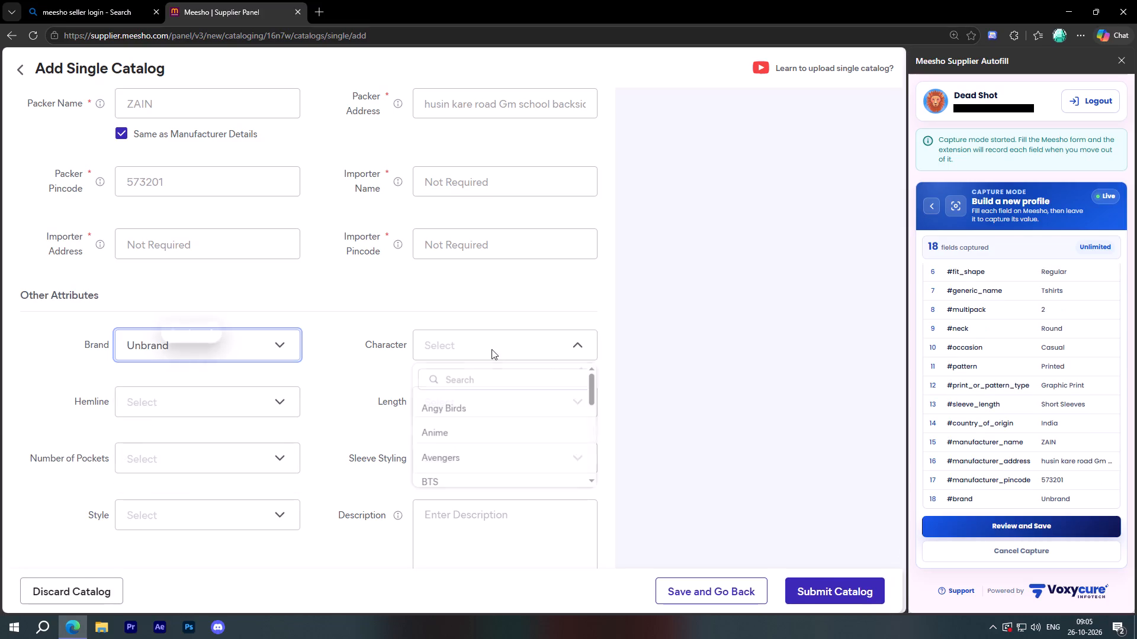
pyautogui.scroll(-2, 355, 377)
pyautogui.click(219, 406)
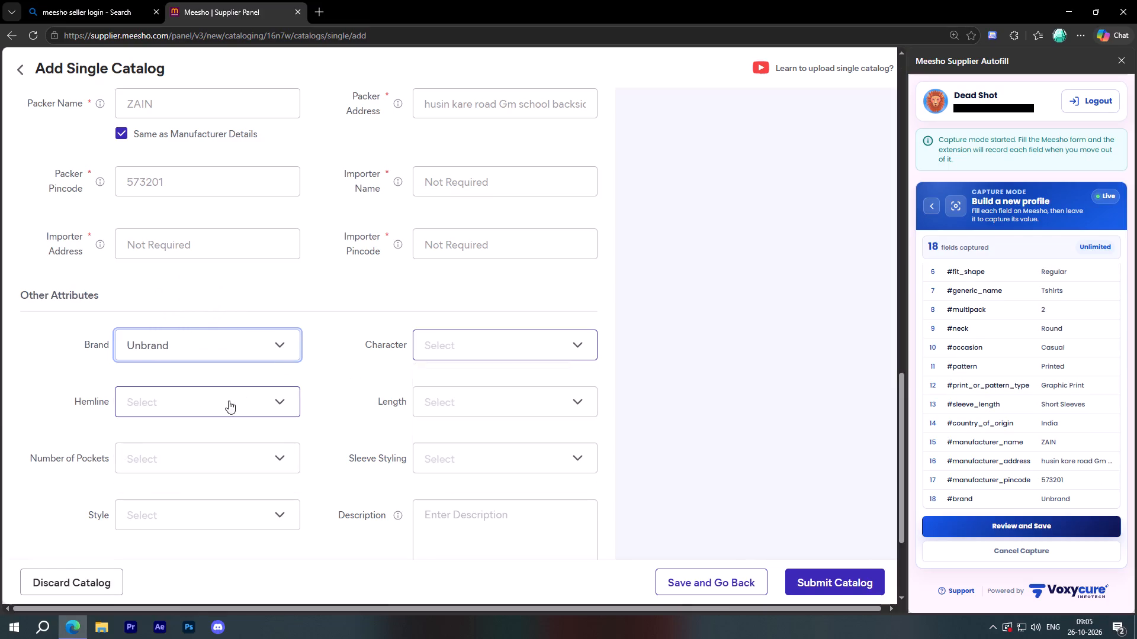
# Look through the hemline options and set the product's hemline to Curved.
pyautogui.click(235, 396)
pyautogui.scroll(-2, 228, 449)
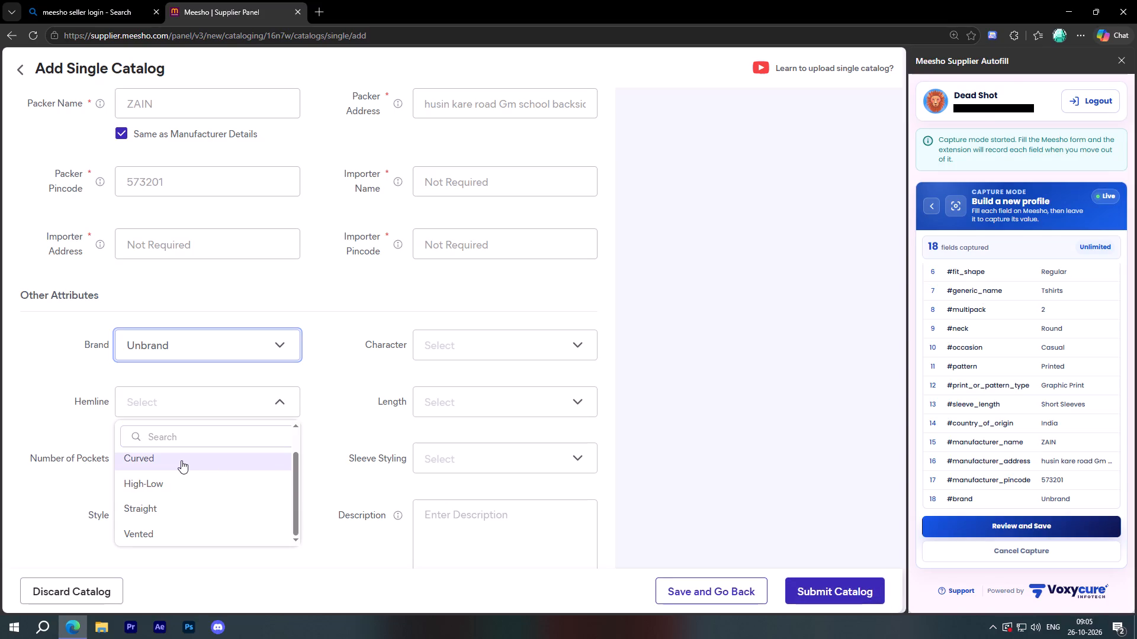
pyautogui.click(181, 460)
# Set the product's length to Regular and the number of pockets to No Pocket in Other Attributes.
pyautogui.click(493, 399)
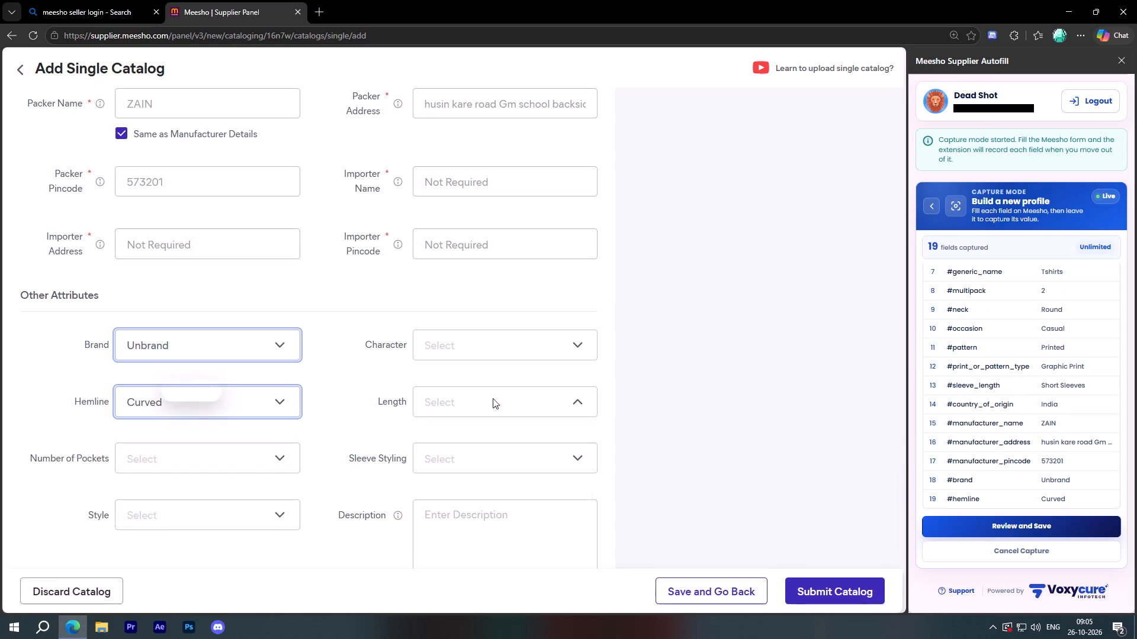
pyautogui.scroll(-2, 461, 482)
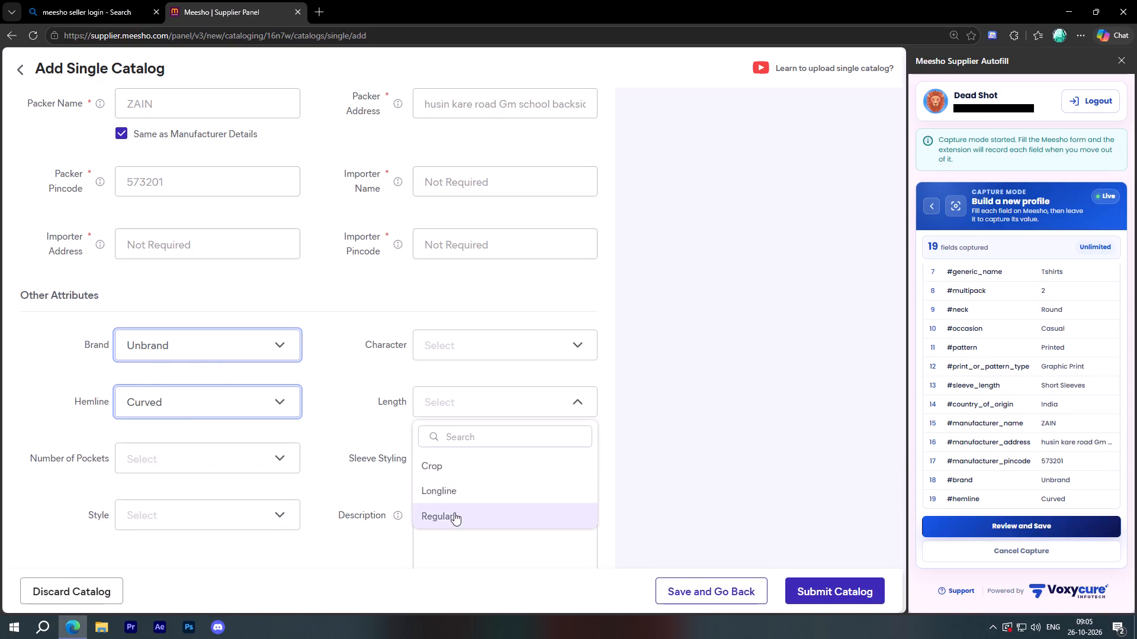
pyautogui.click(454, 512)
pyautogui.click(261, 454)
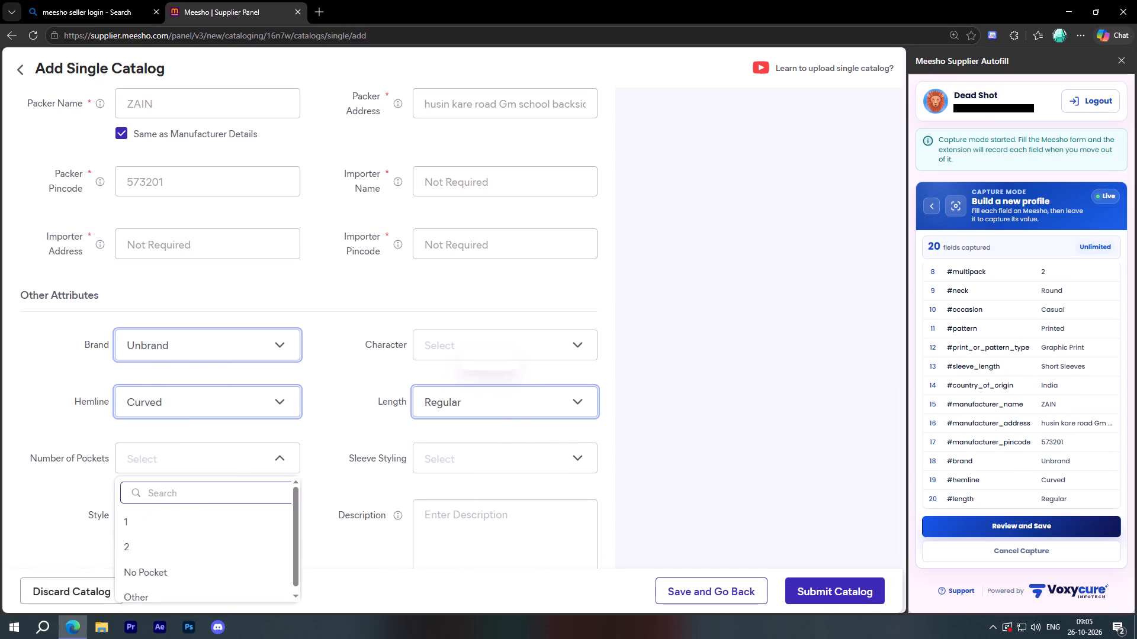
pyautogui.scroll(-3, 207, 499)
pyautogui.click(168, 558)
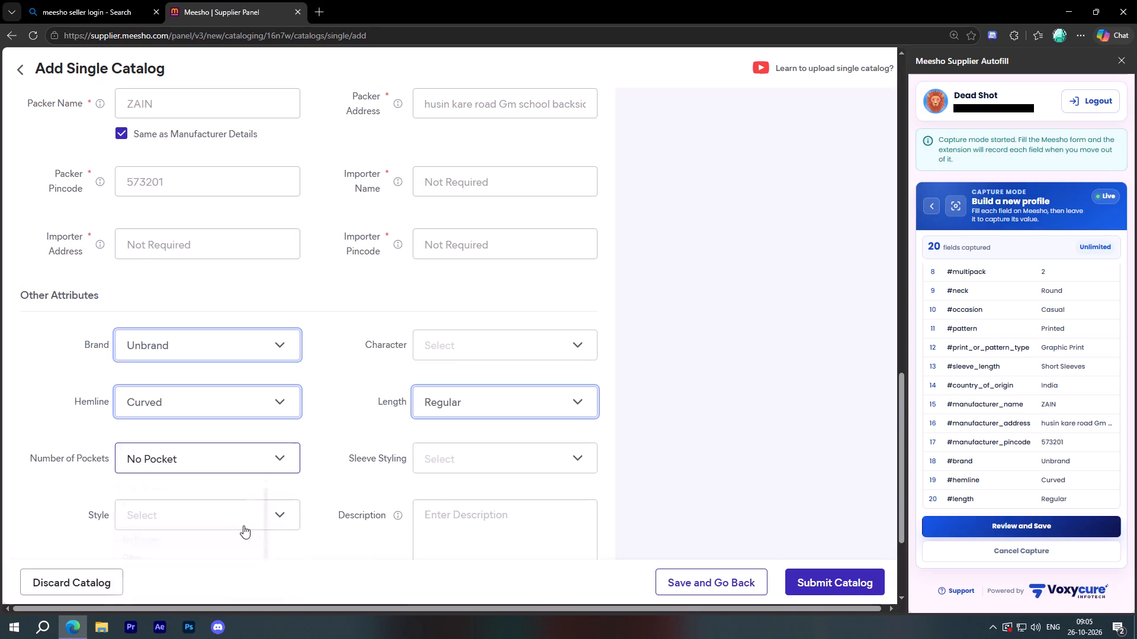
# Look through the sleeve styling options and set the product's sleeve styling to Regular.
pyautogui.click(482, 453)
pyautogui.scroll(-3, 467, 463)
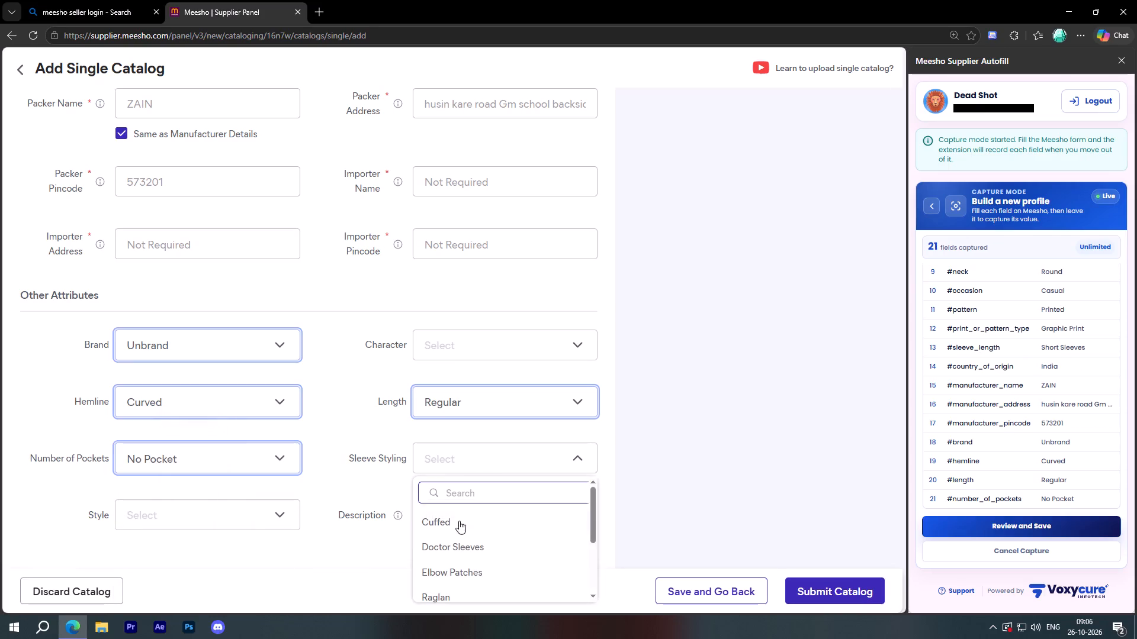
pyautogui.scroll(-4, 456, 536)
pyautogui.click(449, 516)
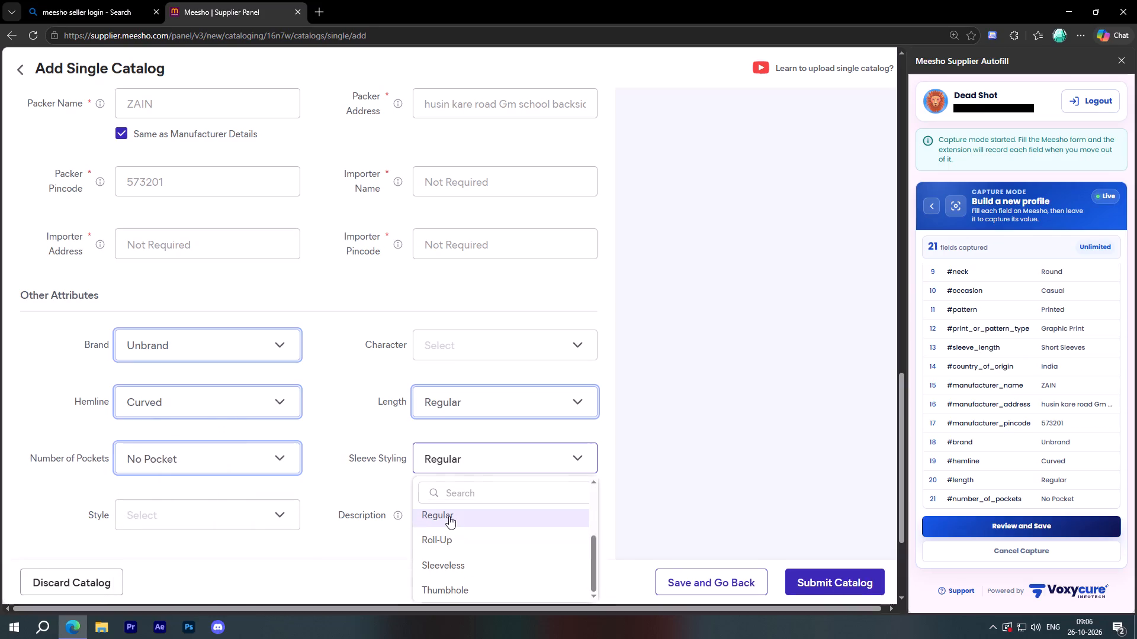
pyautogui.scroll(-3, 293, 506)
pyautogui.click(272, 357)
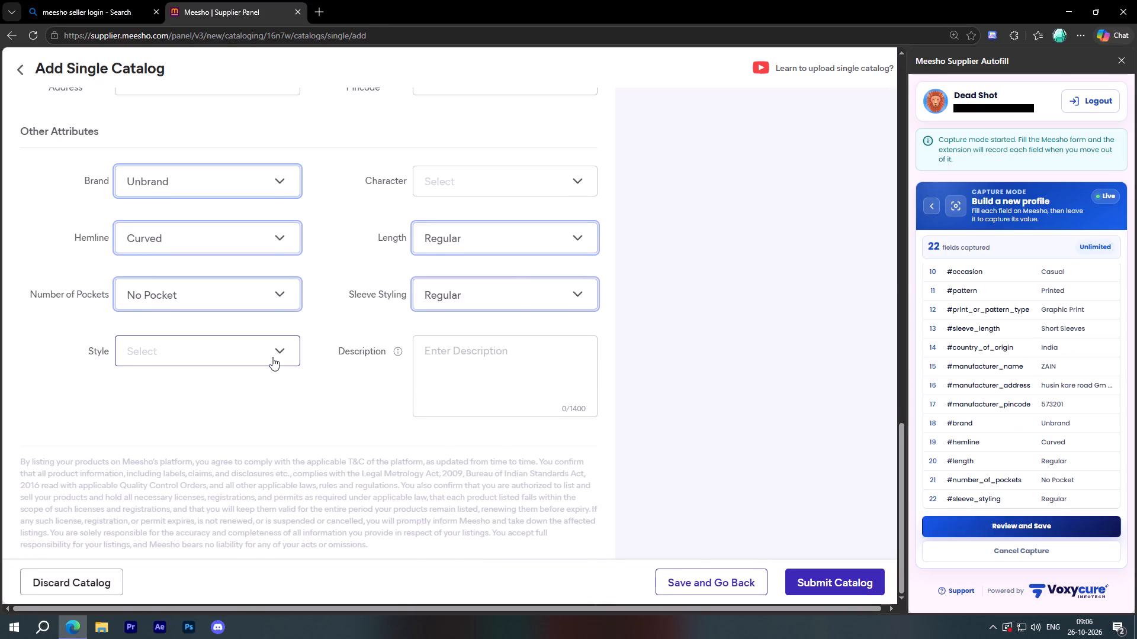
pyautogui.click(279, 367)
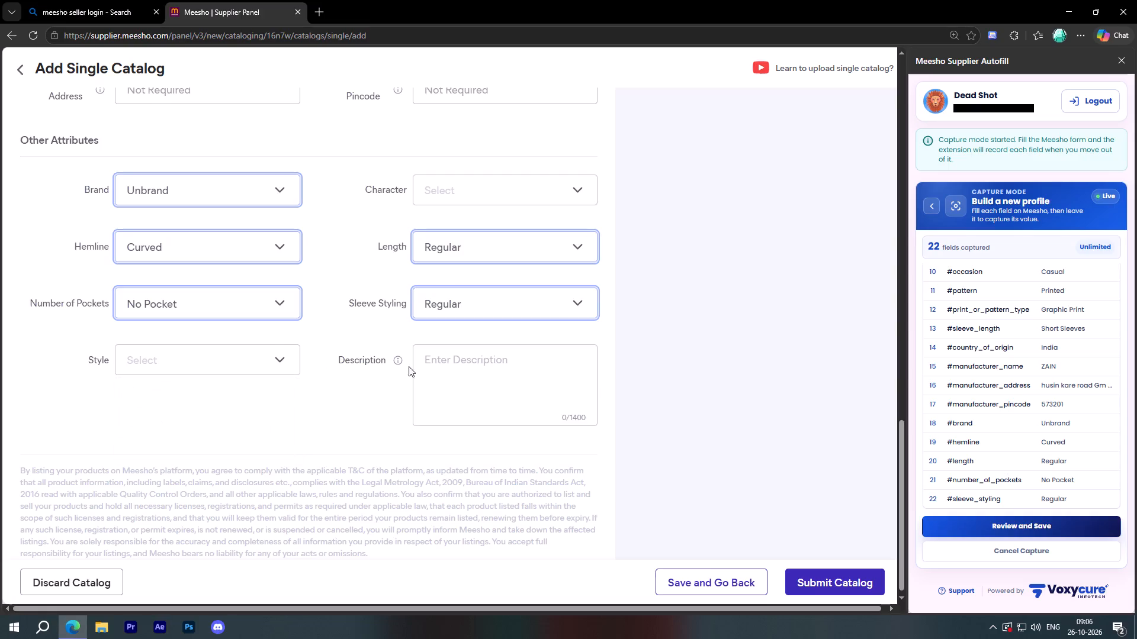
# Review the filled-in catalog form, checking the size and price entries, product details and manufacturer fields.
pyautogui.scroll(17, 371, 401)
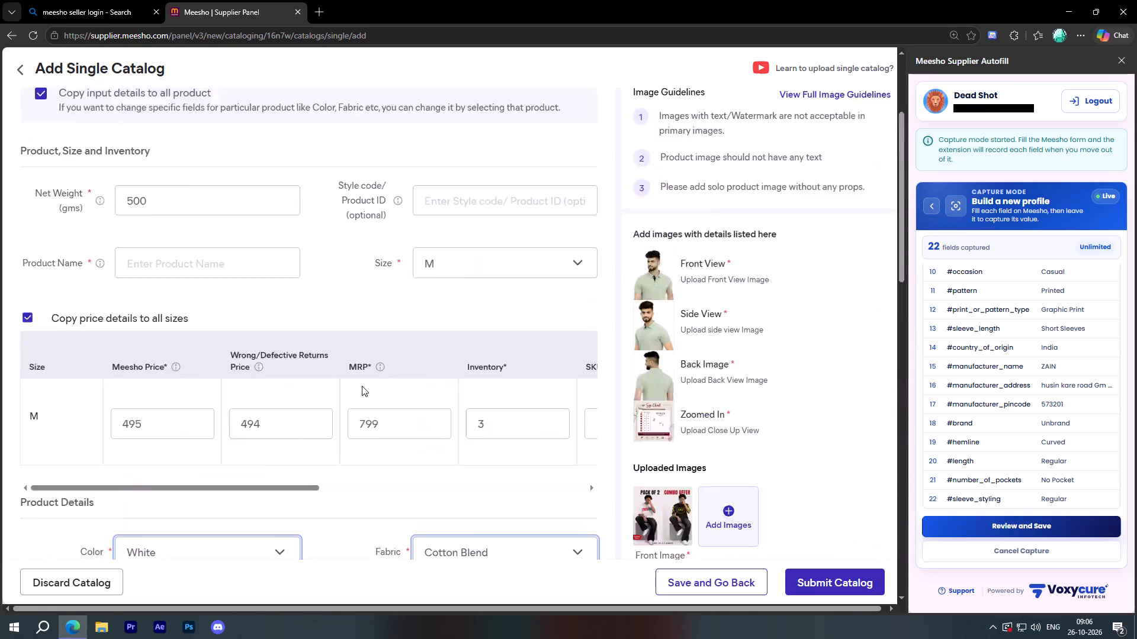
pyautogui.scroll(1, 362, 386)
pyautogui.scroll(-4, 362, 386)
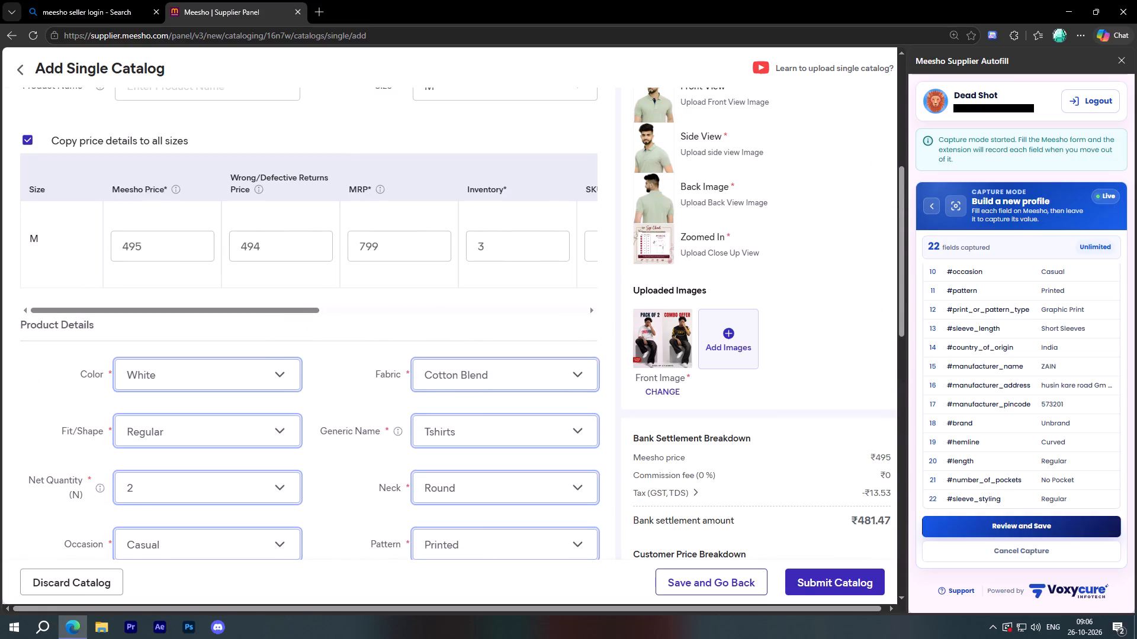
pyautogui.scroll(-2, 733, 372)
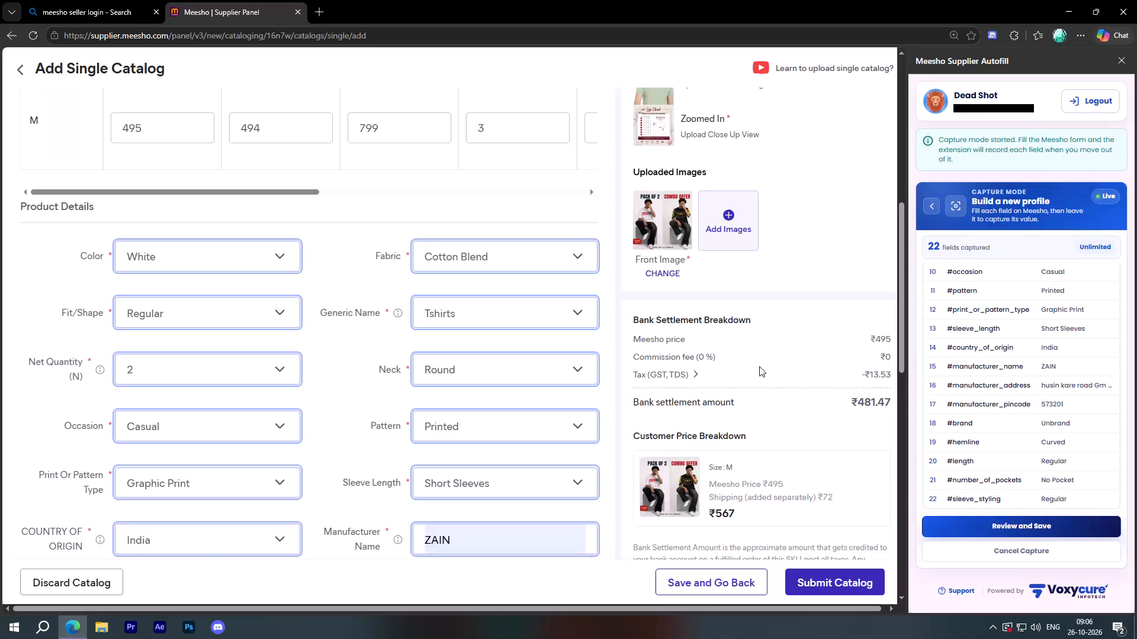
pyautogui.scroll(-2, 759, 366)
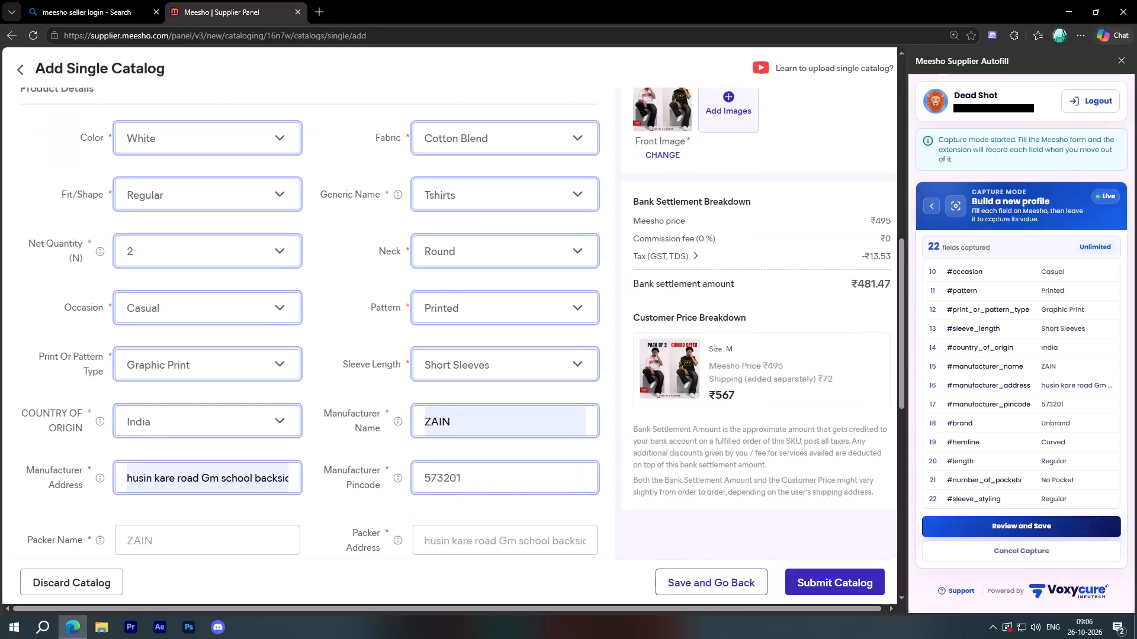
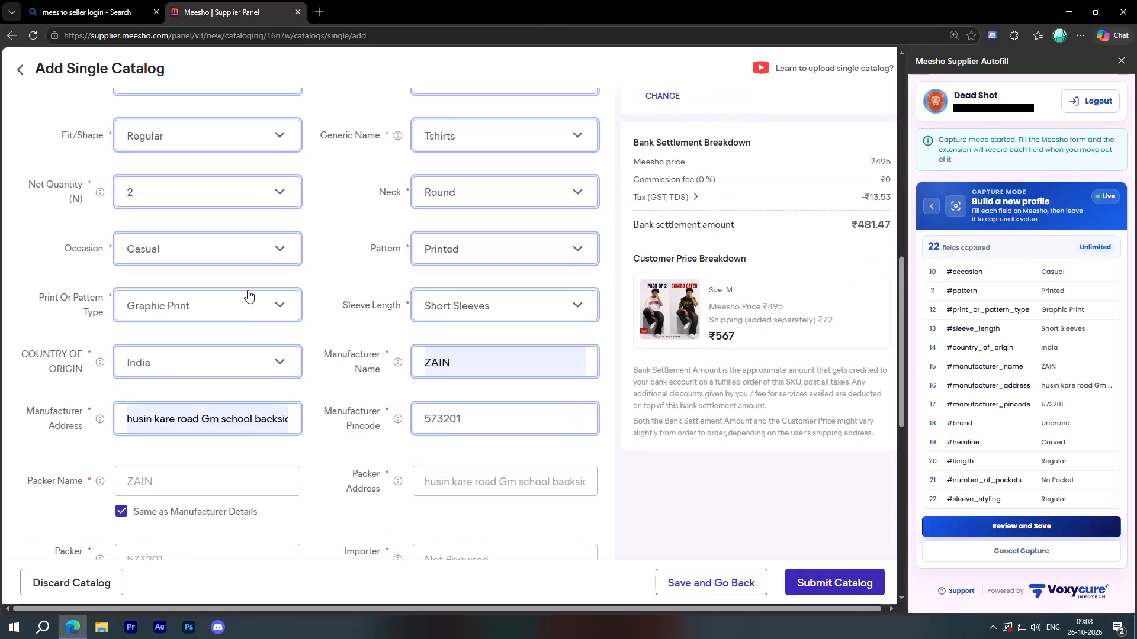
# Look through the available color options for the product in Product Details.
pyautogui.scroll(3, 243, 270)
pyautogui.click(228, 267)
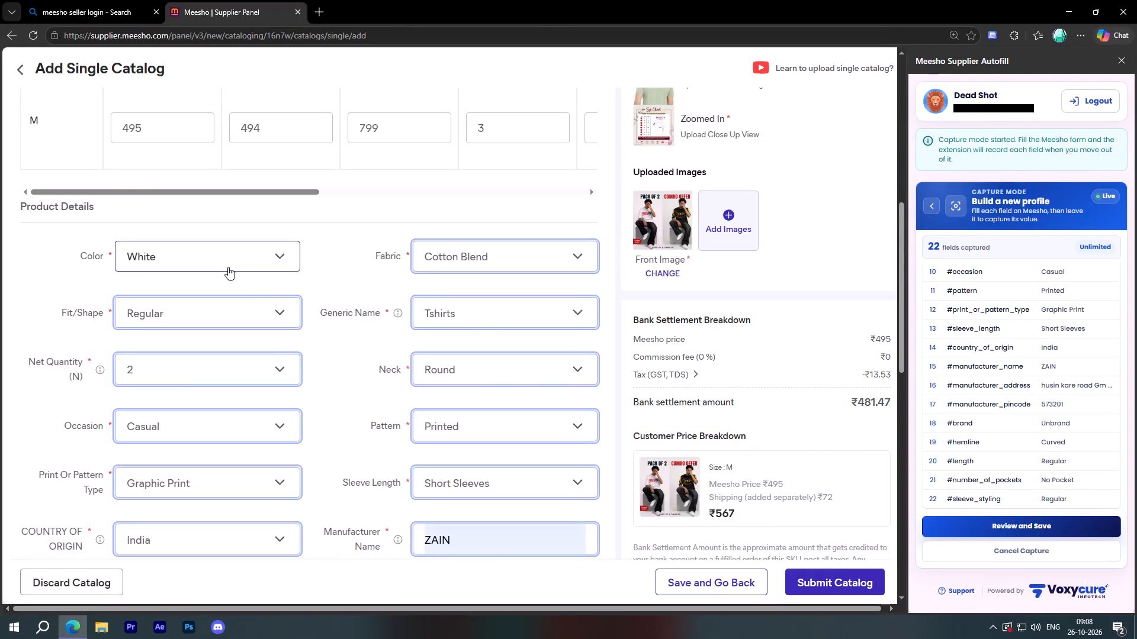
pyautogui.scroll(-6, 205, 320)
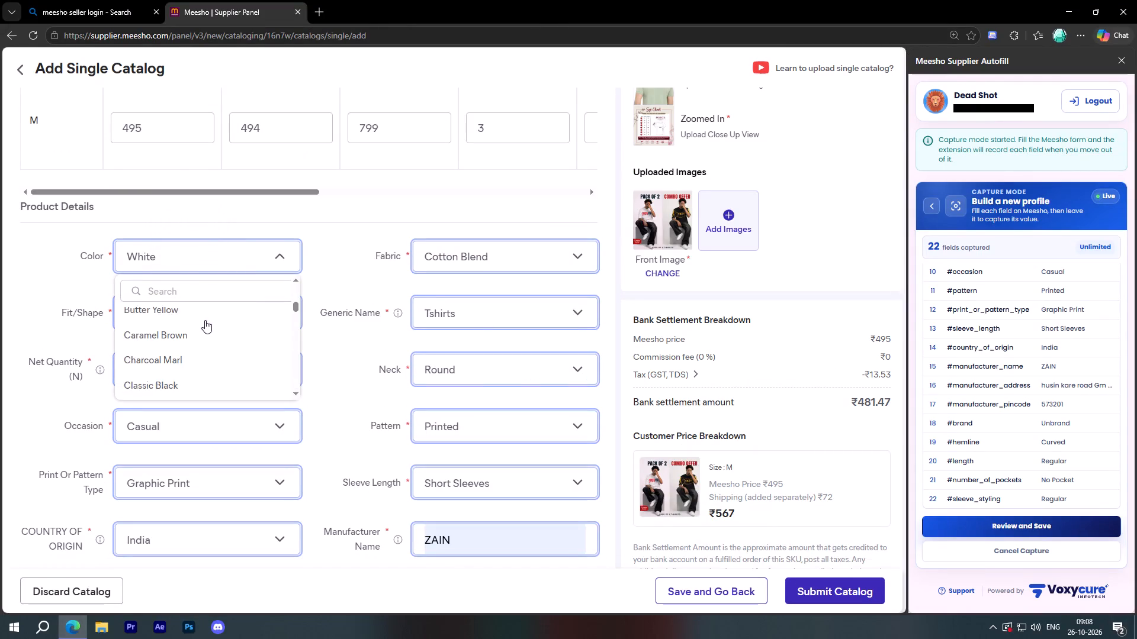
pyautogui.scroll(-20, 205, 320)
pyautogui.scroll(-4, 205, 320)
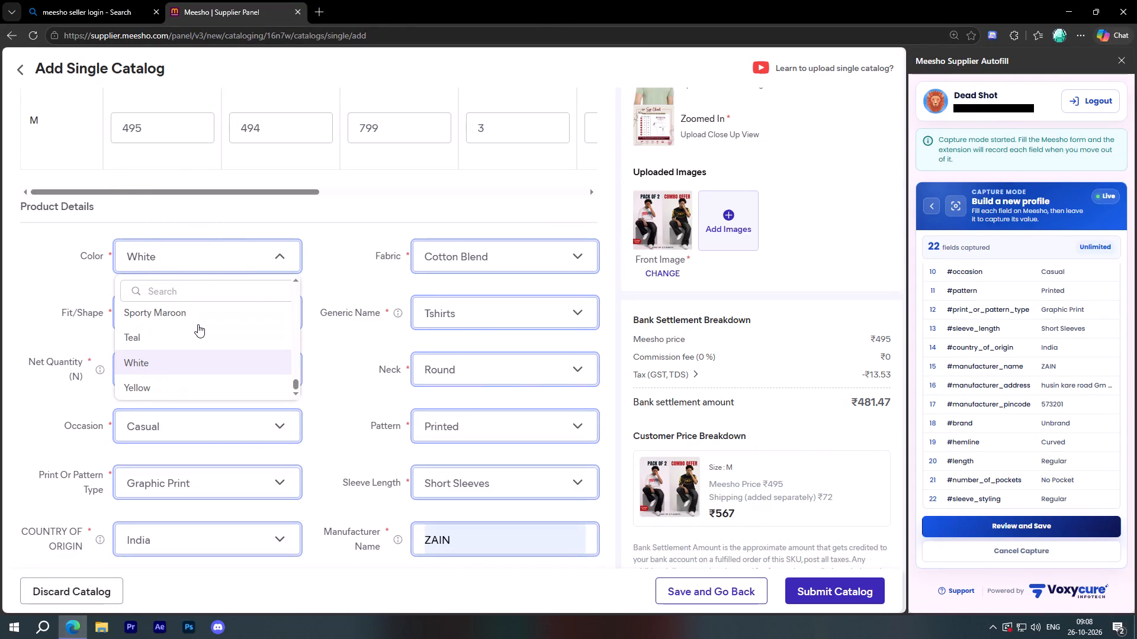
pyautogui.scroll(2, 158, 356)
pyautogui.scroll(-1, 158, 356)
pyautogui.scroll(1, 158, 356)
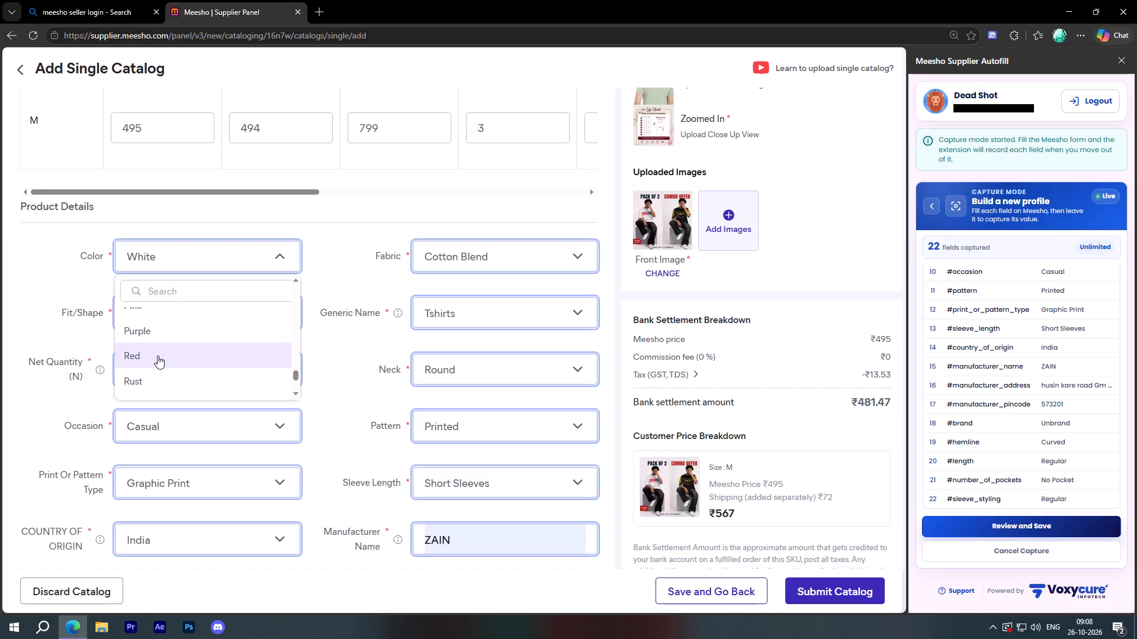
pyautogui.scroll(5, 158, 356)
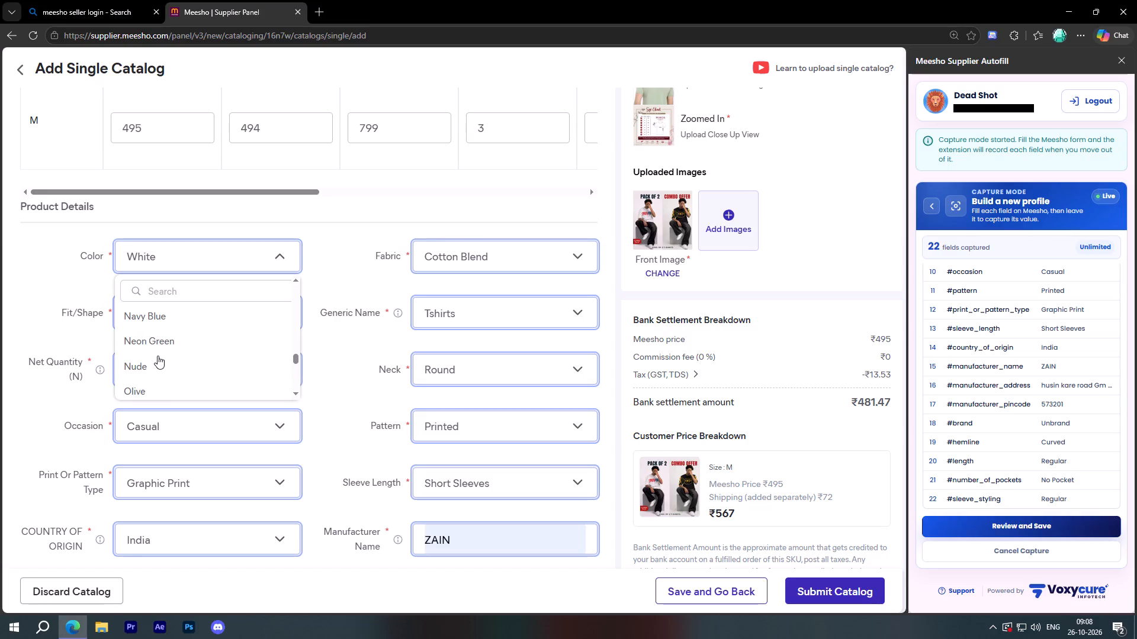
pyautogui.scroll(5, 158, 356)
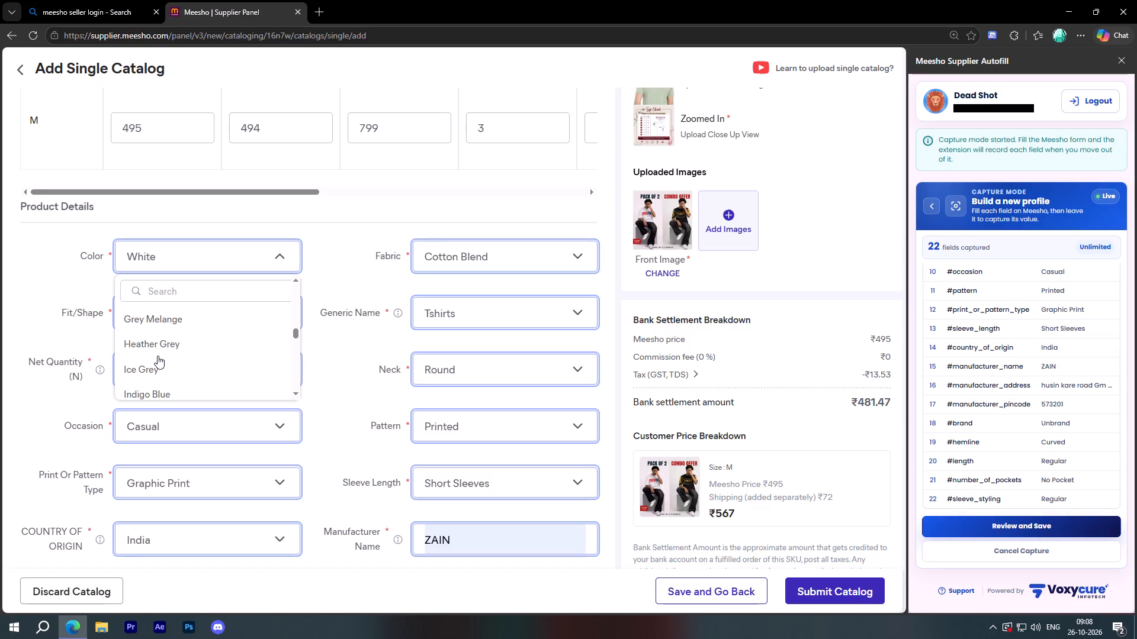
pyautogui.scroll(7, 158, 356)
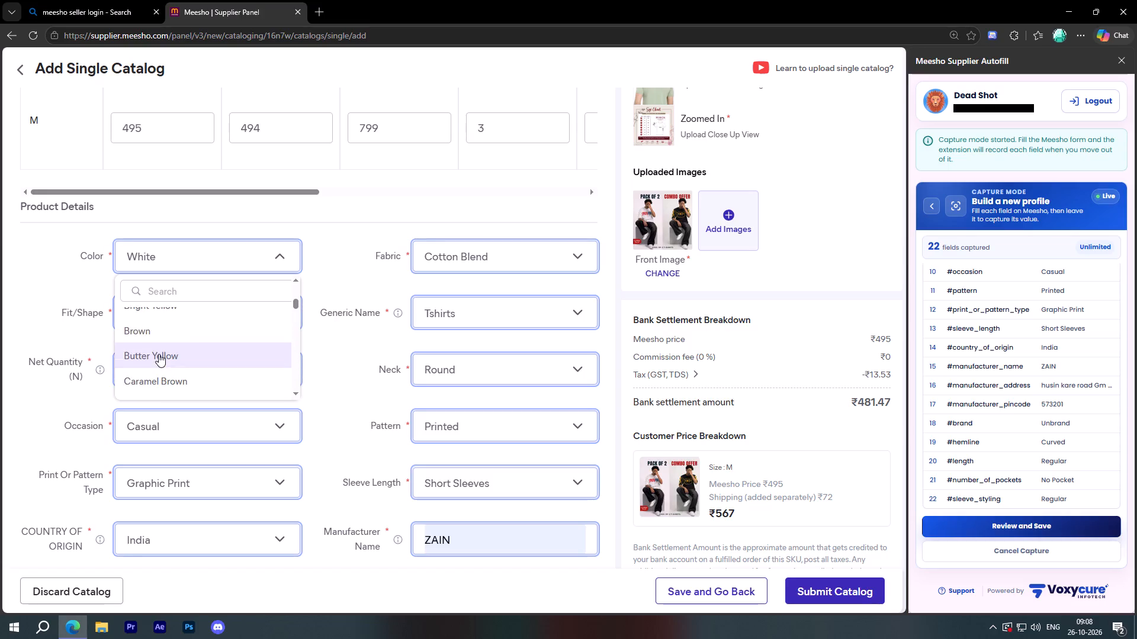
# Set the product's color to Black in Product Details.
pyautogui.scroll(2, 159, 354)
pyautogui.click(165, 328)
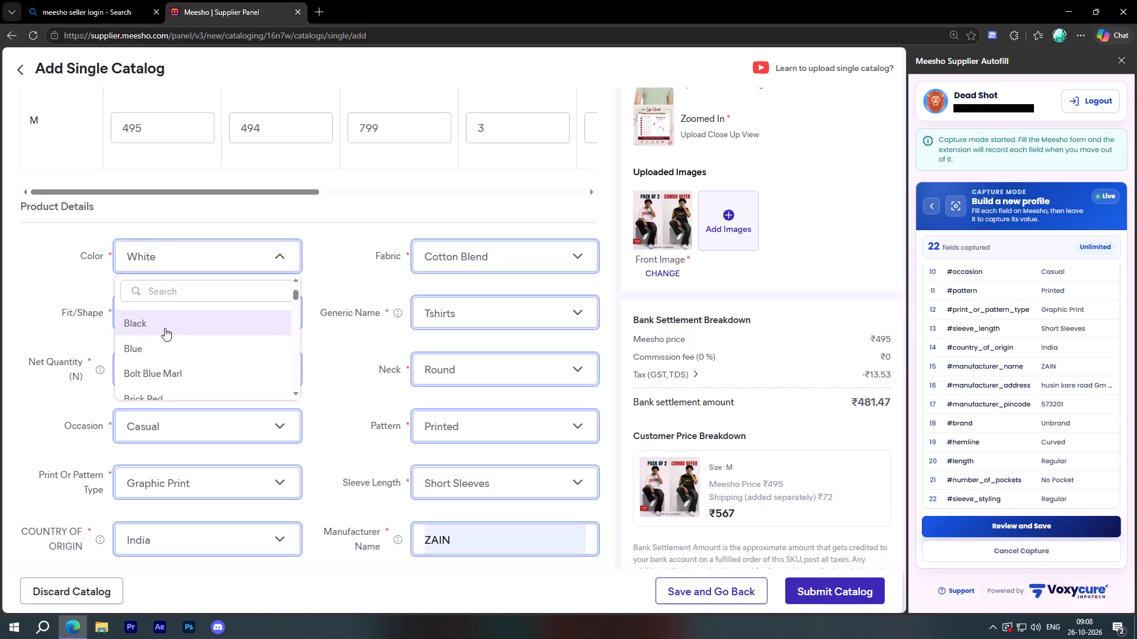
pyautogui.click(240, 247)
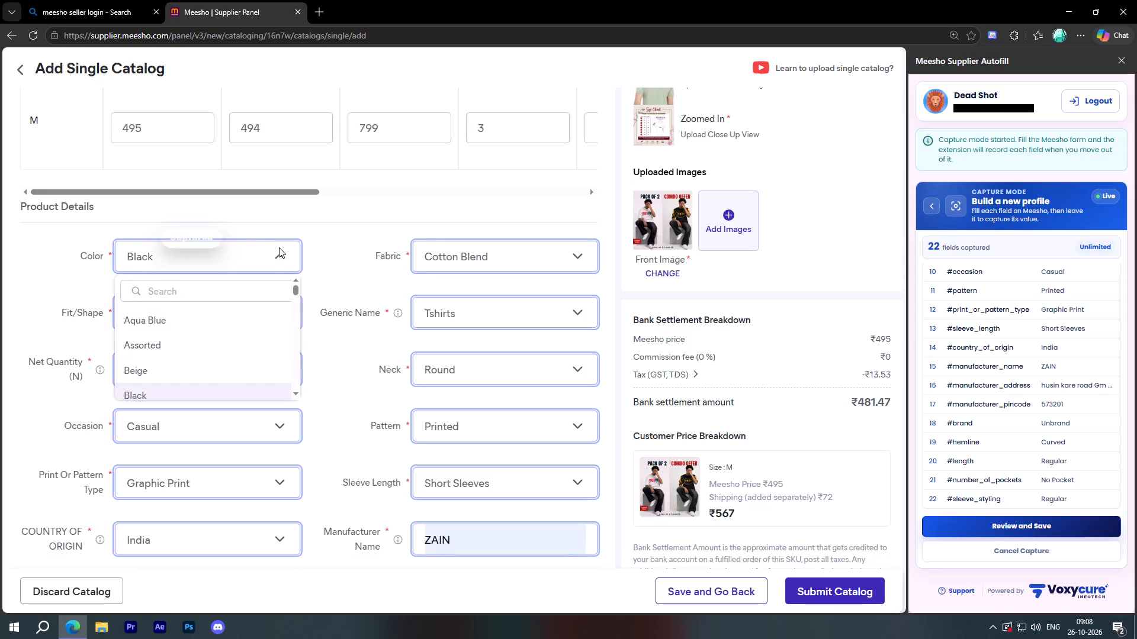
pyautogui.scroll(2, 349, 234)
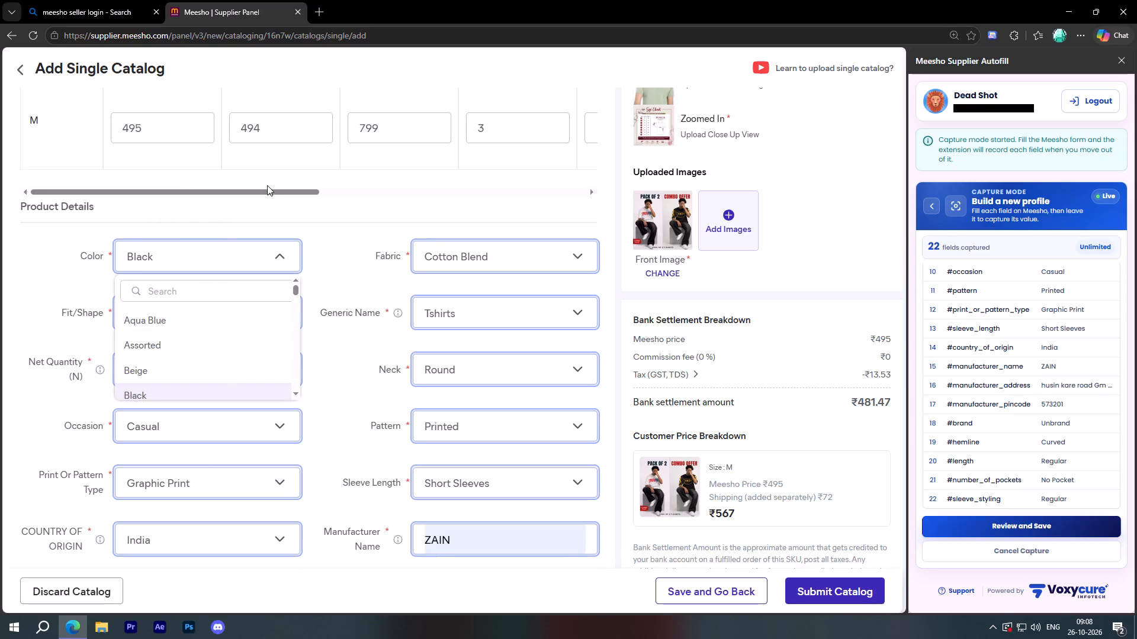
pyautogui.moveTo(268, 189); pyautogui.dragTo(199, 186)
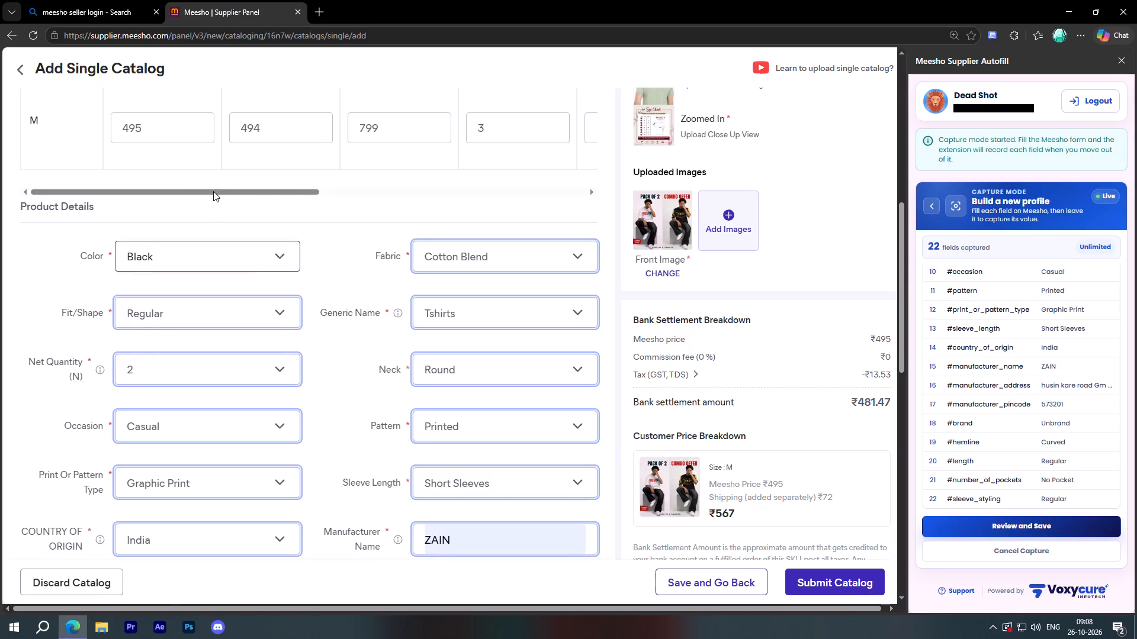
# Check the Product, Size and Inventory section and open the empty Product Name field for entry.
pyautogui.scroll(5, 260, 185)
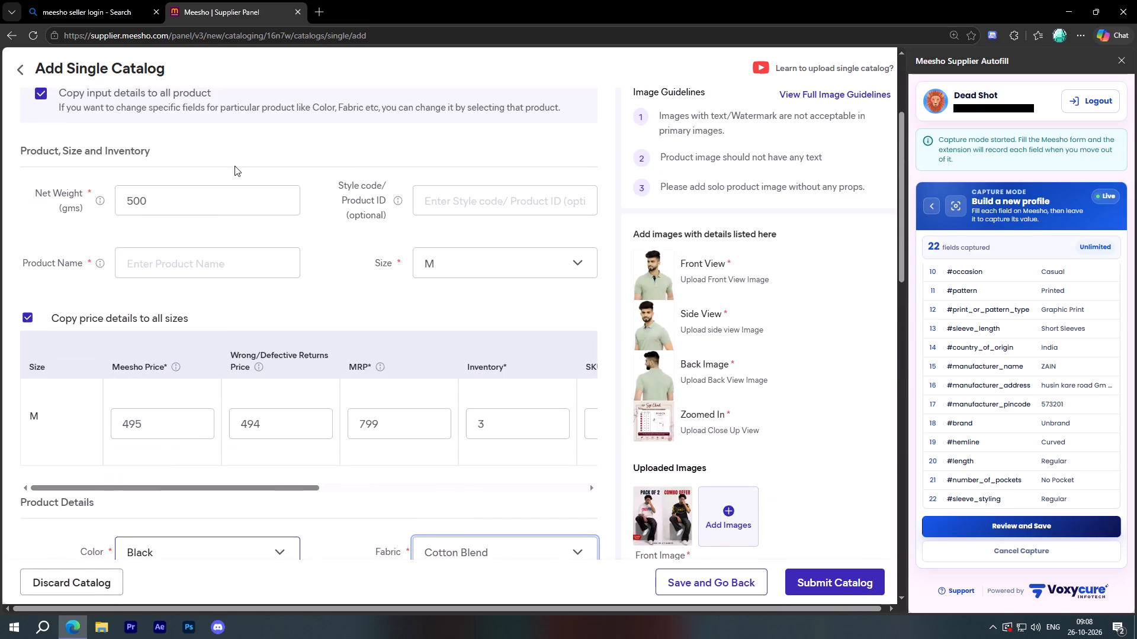
pyautogui.scroll(-1, 218, 226)
pyautogui.scroll(1, 218, 226)
pyautogui.scroll(-1, 311, 246)
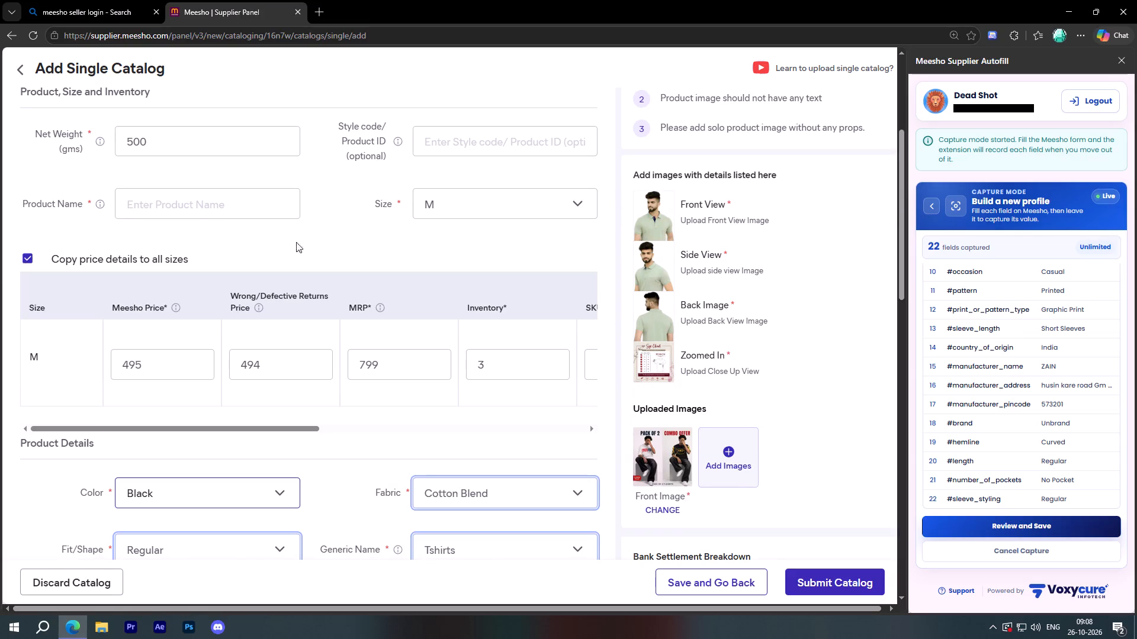
pyautogui.click(207, 206)
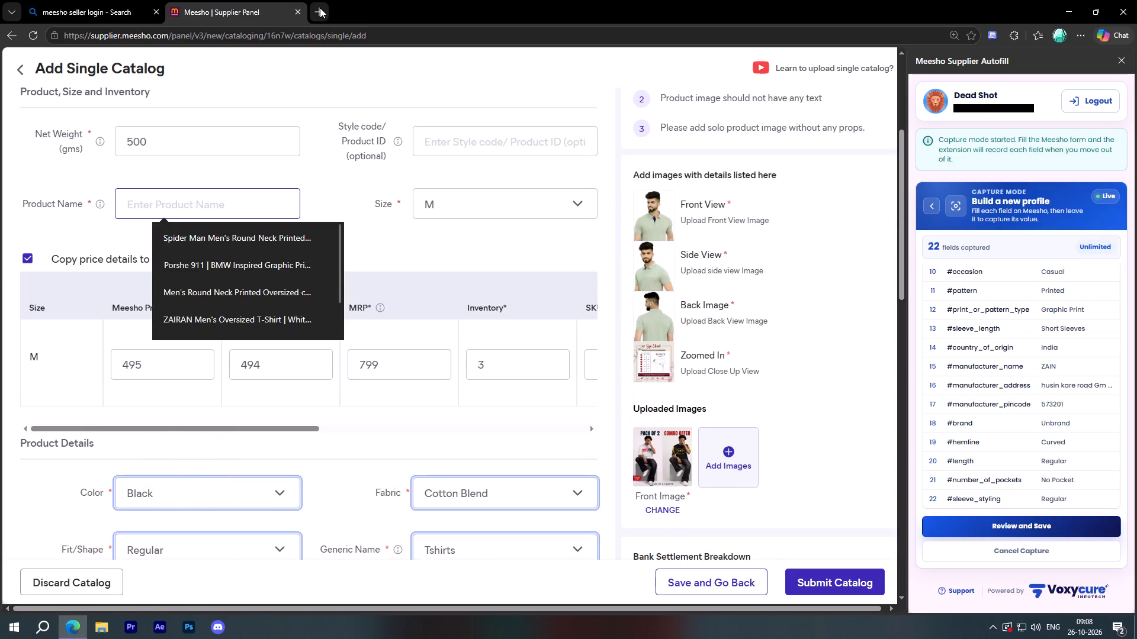
# Open a new browser tab and start a web search.
pyautogui.click(320, 8)
pyautogui.click(368, 133)
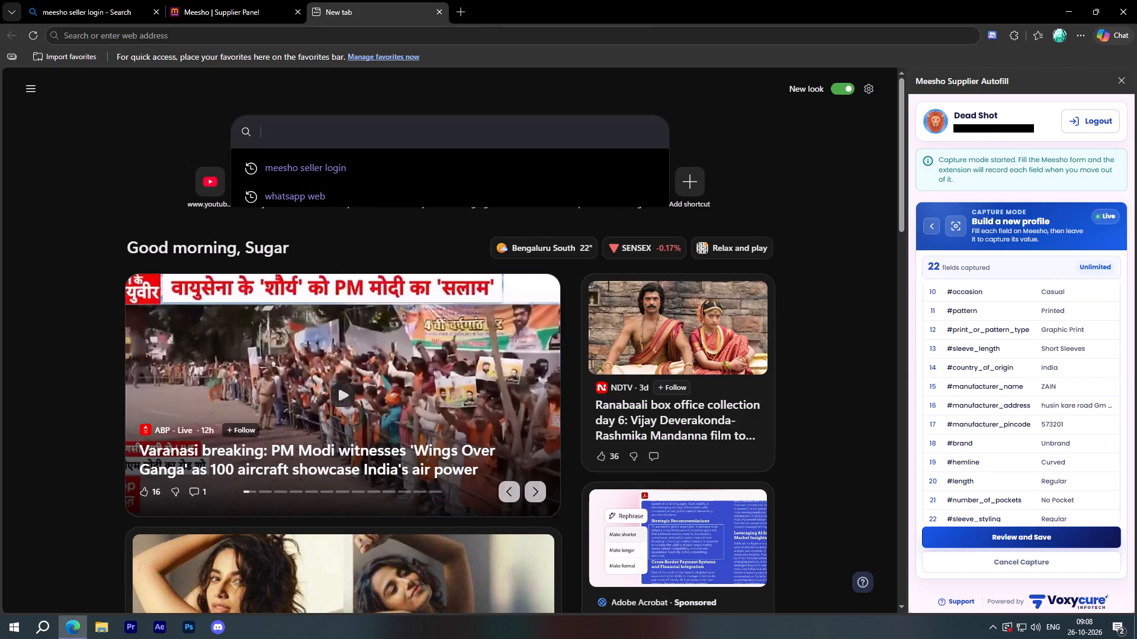
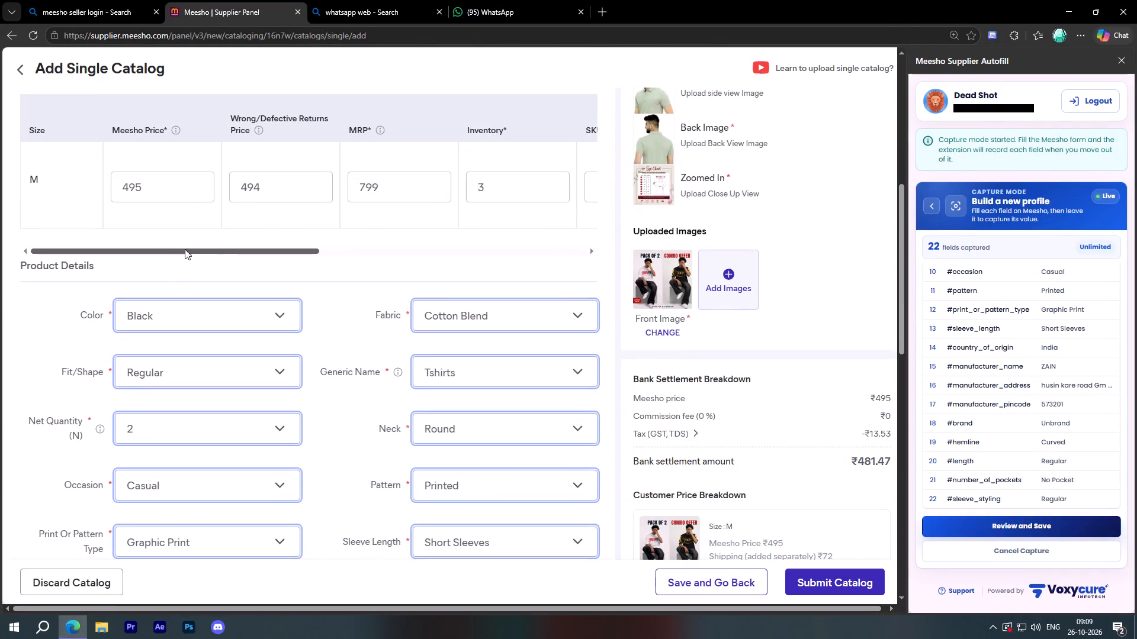
# Open the Meesho Price entry of size M for editing in the size and price table.
pyautogui.click(146, 187)
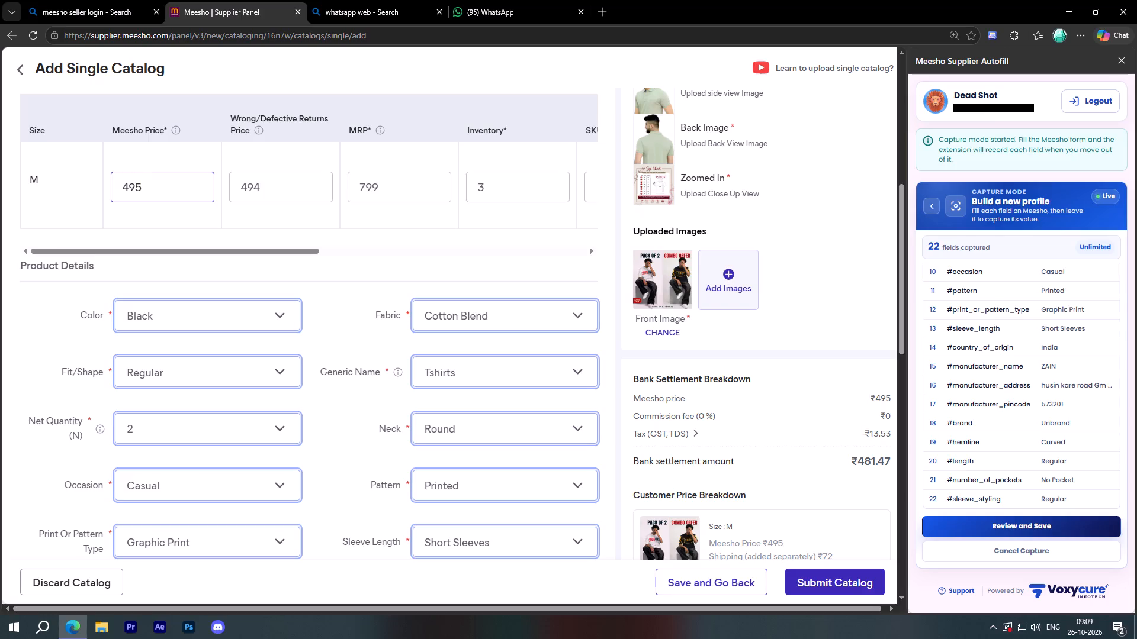
# Set size M's Meesho Price to 525 and its Wrong/Defective Returns Price to 524 in the size table.
pyautogui.press('BackSpace')
pyautogui.press('BackSpace')
pyautogui.press('BackSpace')
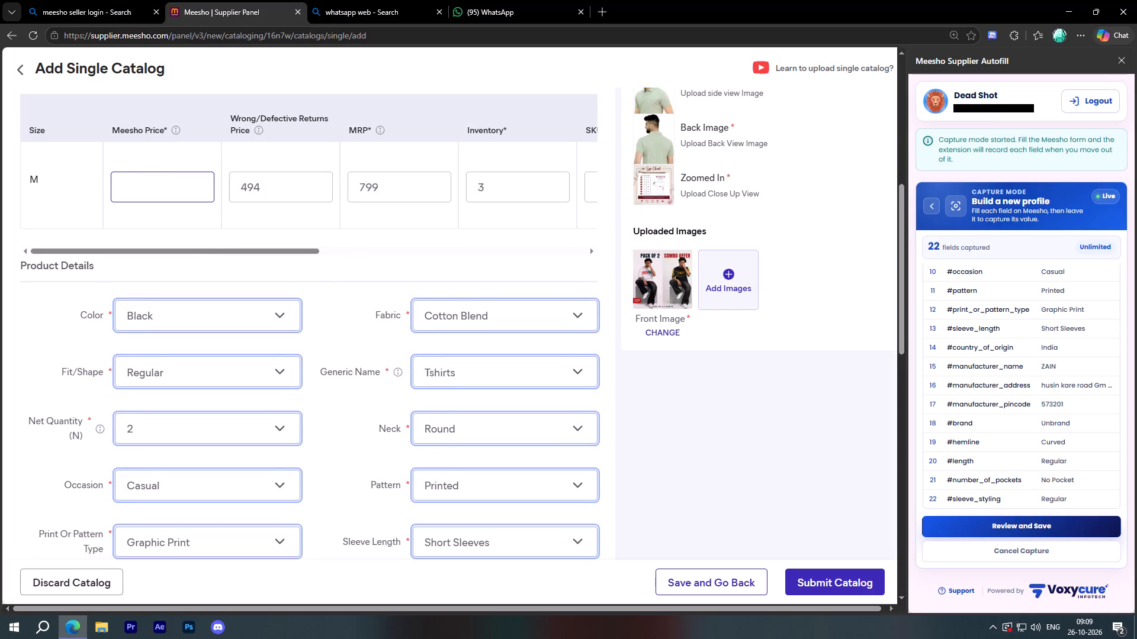
pyautogui.write('525')
pyautogui.click(261, 182)
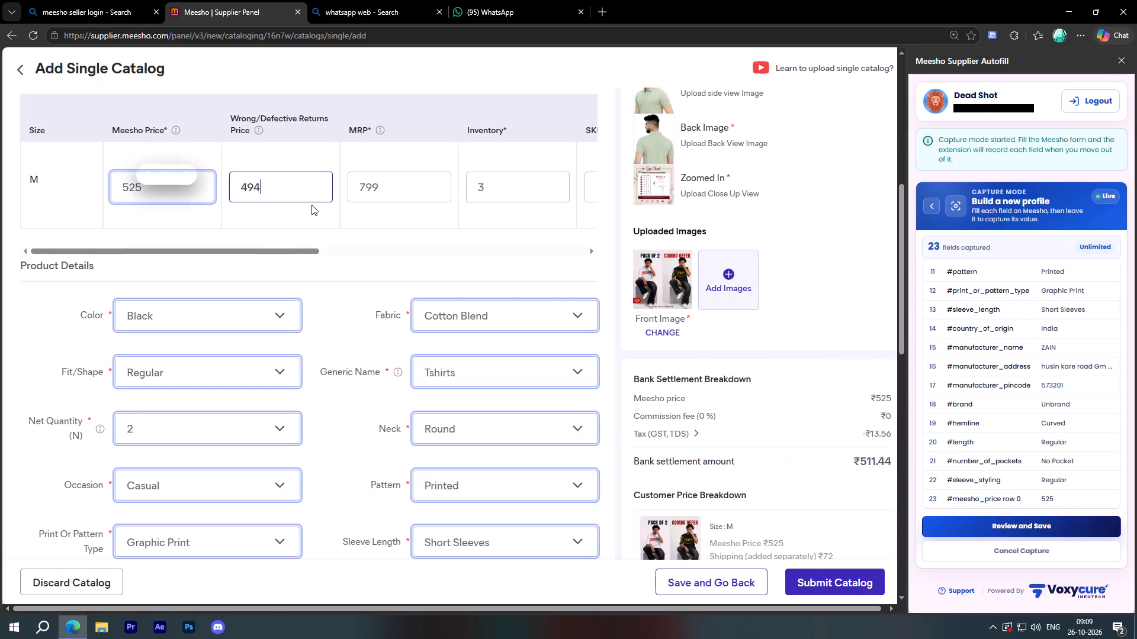
pyautogui.press('BackSpace')
pyautogui.press('BackSpace')
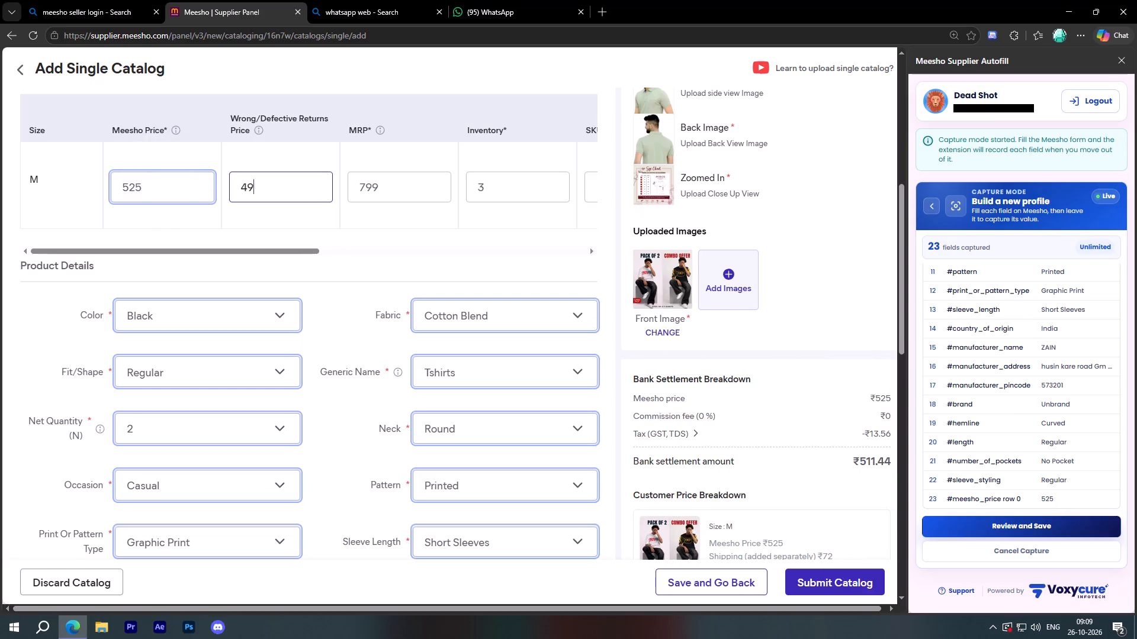
pyautogui.press('BackSpace')
pyautogui.write('524')
pyautogui.moveTo(216, 244); pyautogui.dragTo(284, 256)
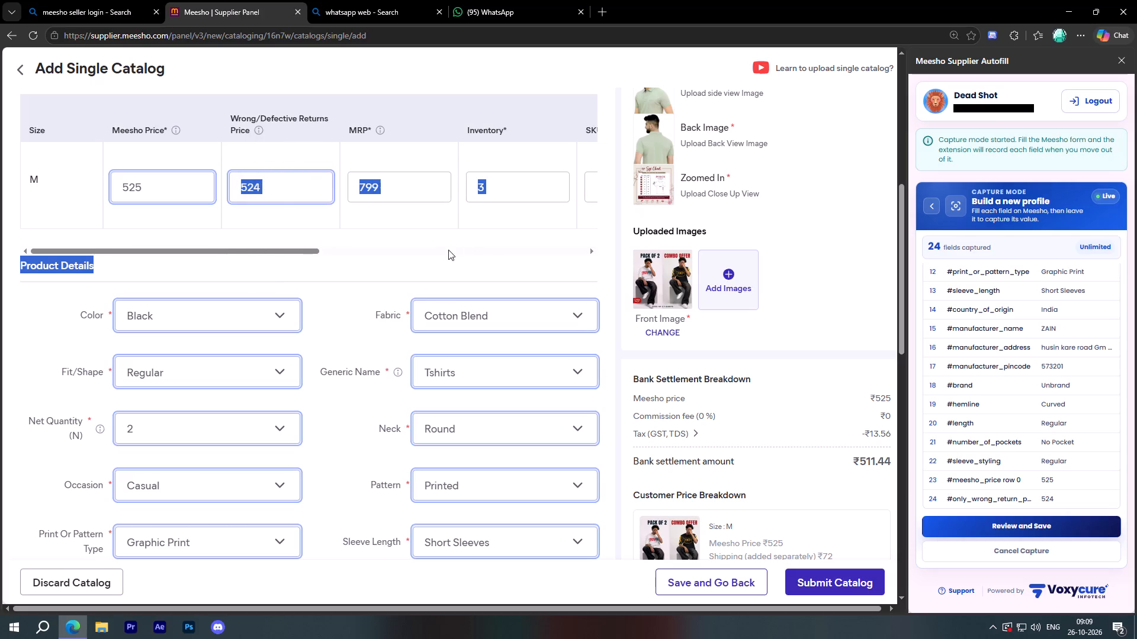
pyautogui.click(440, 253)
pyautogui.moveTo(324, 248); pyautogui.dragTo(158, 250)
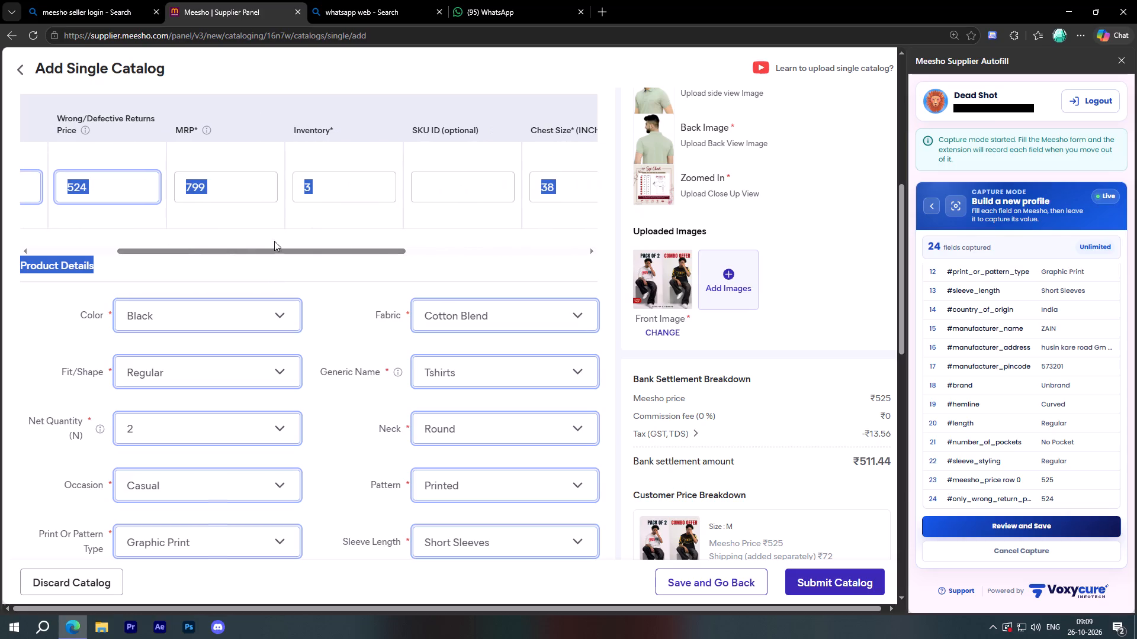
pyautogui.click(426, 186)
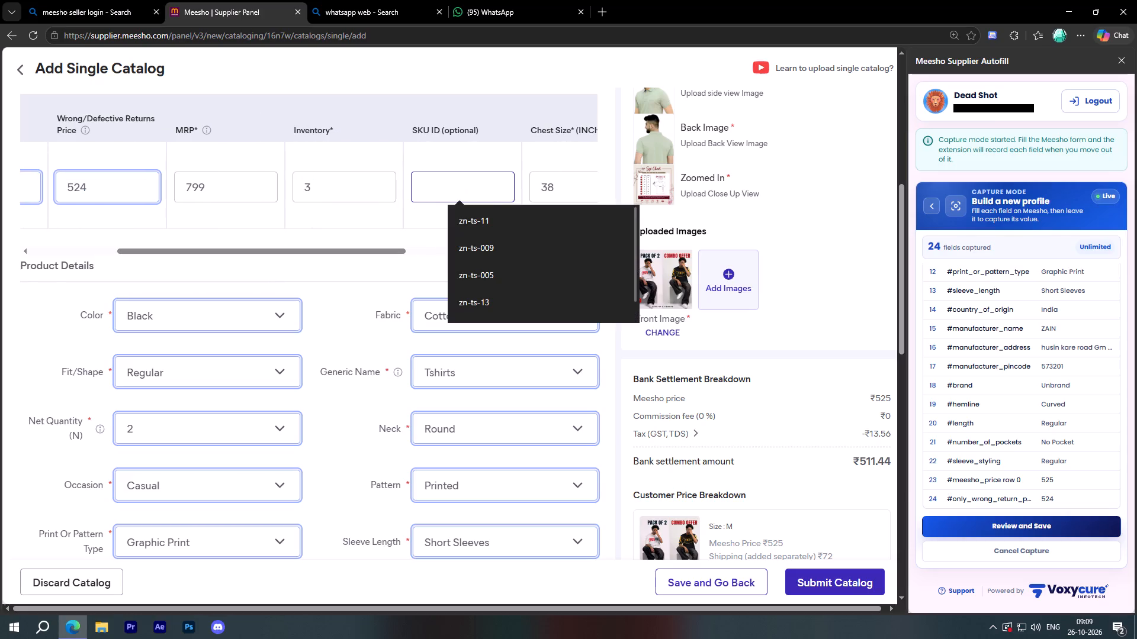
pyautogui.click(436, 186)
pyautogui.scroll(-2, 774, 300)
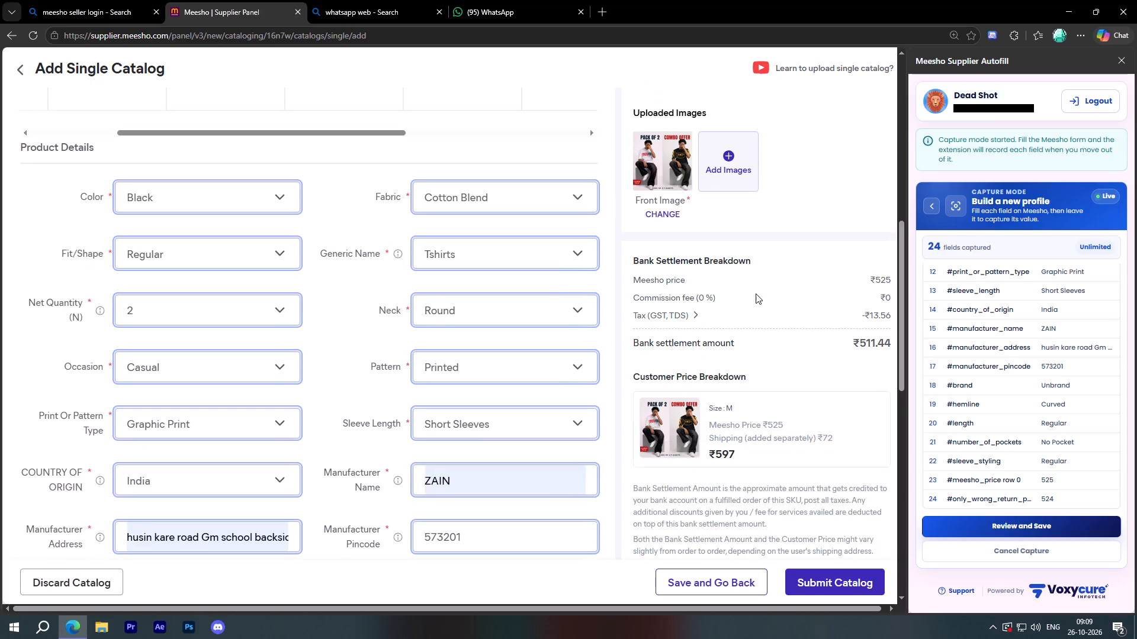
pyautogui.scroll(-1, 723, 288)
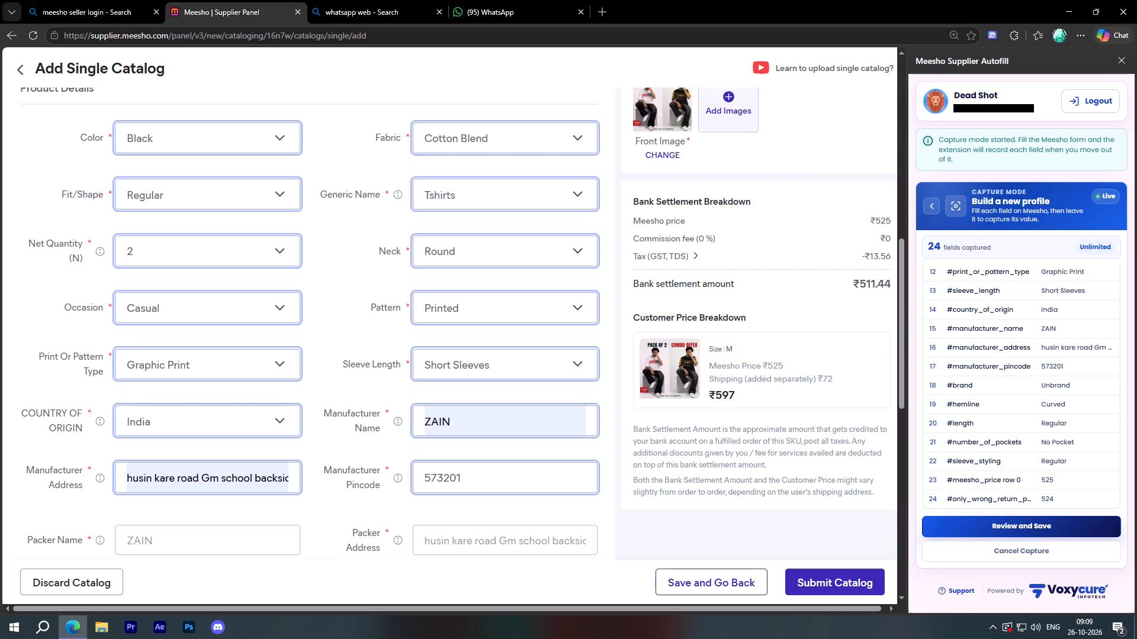
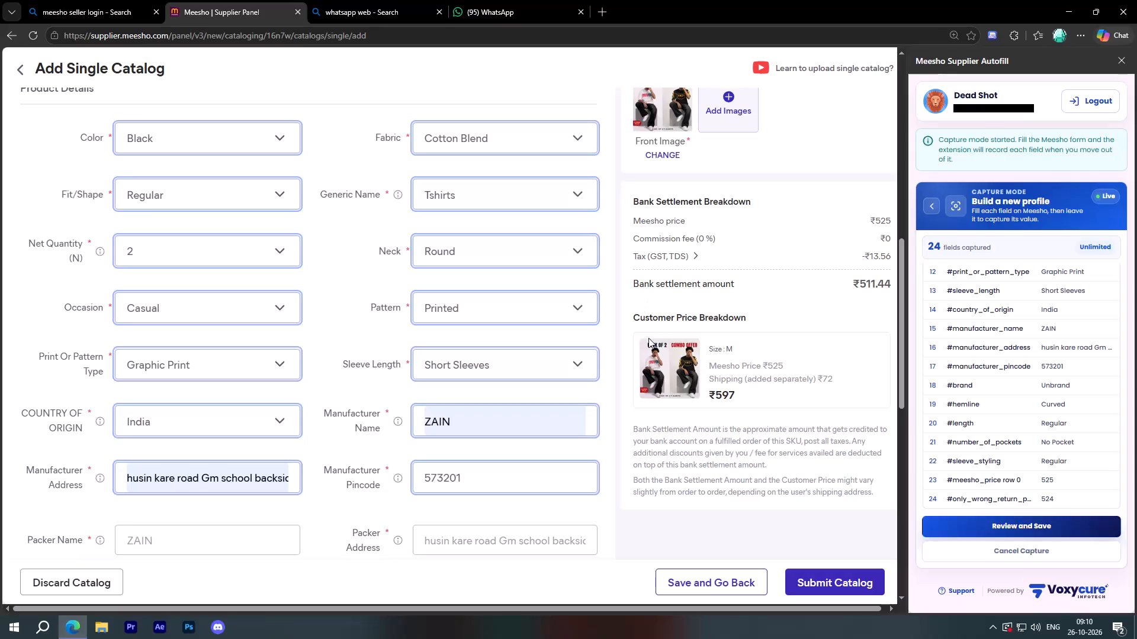
# Set size M's Meesho Price to 527 in the size table.
pyautogui.scroll(1, 641, 319)
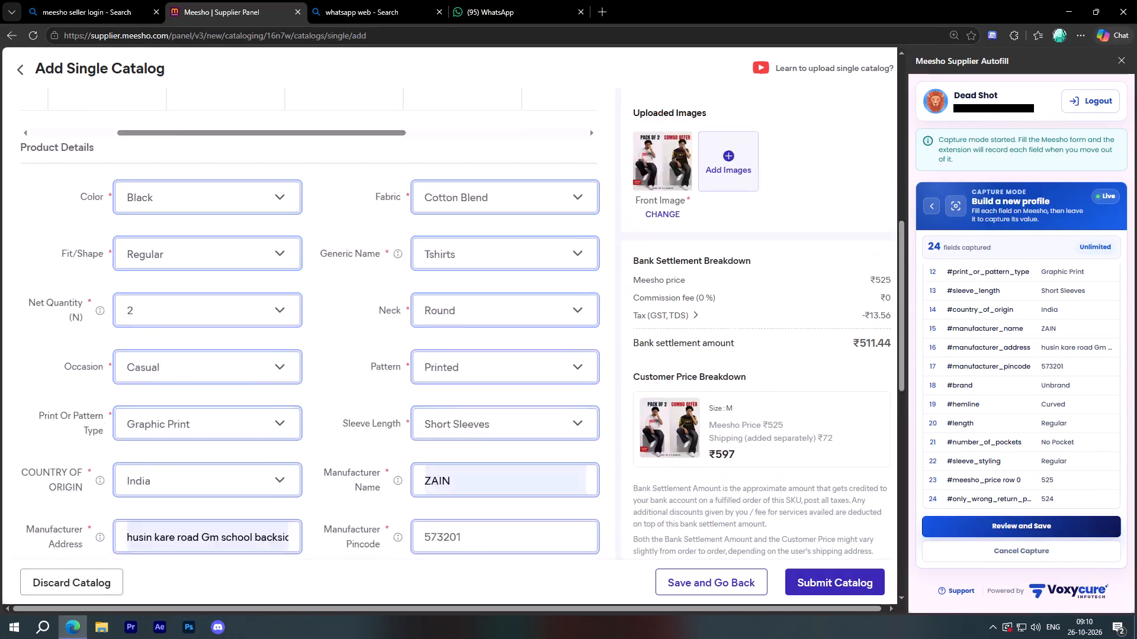
pyautogui.scroll(3, 641, 319)
pyautogui.scroll(-5, 641, 321)
pyautogui.scroll(2, 417, 273)
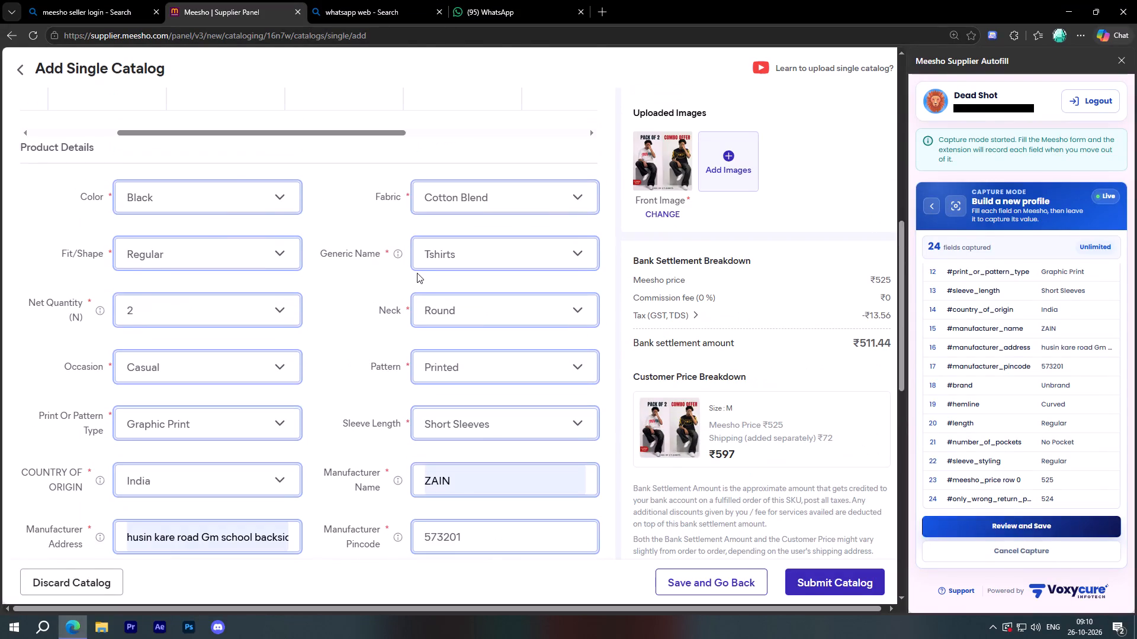
pyautogui.scroll(4, 398, 276)
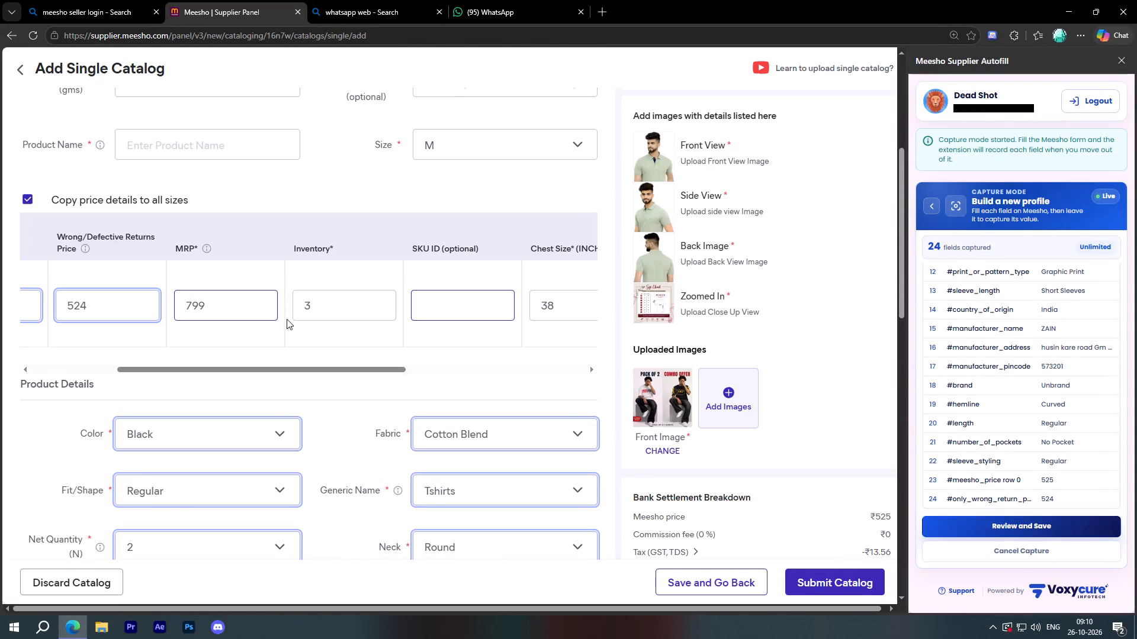
pyautogui.moveTo(227, 371); pyautogui.dragTo(95, 376)
pyautogui.click(153, 308)
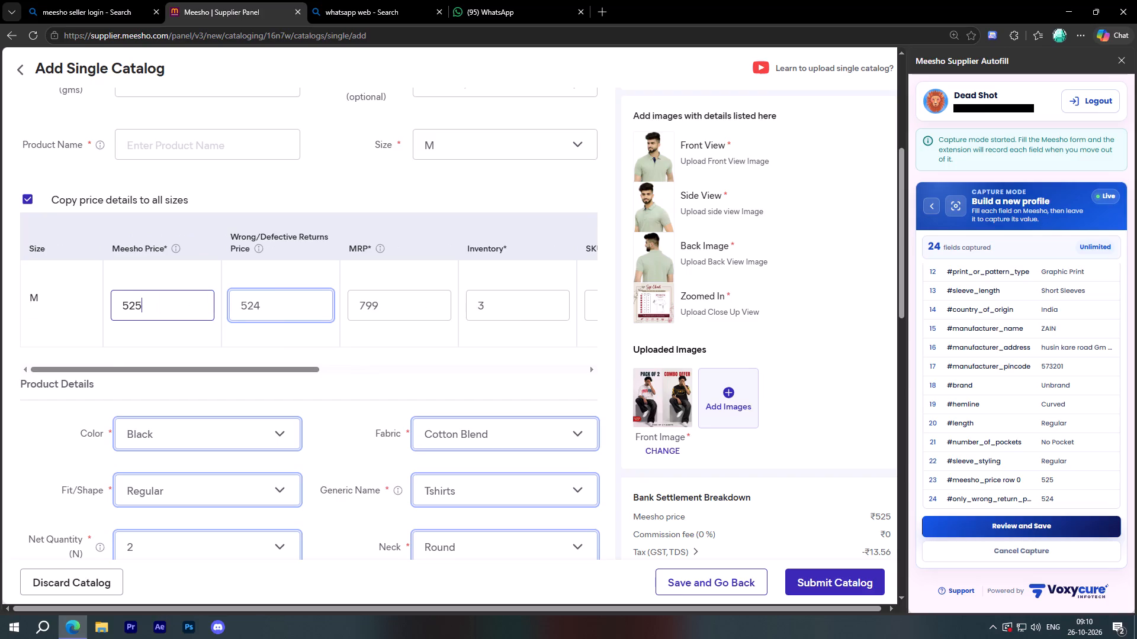
pyautogui.press('BackSpace')
pyautogui.press('7')
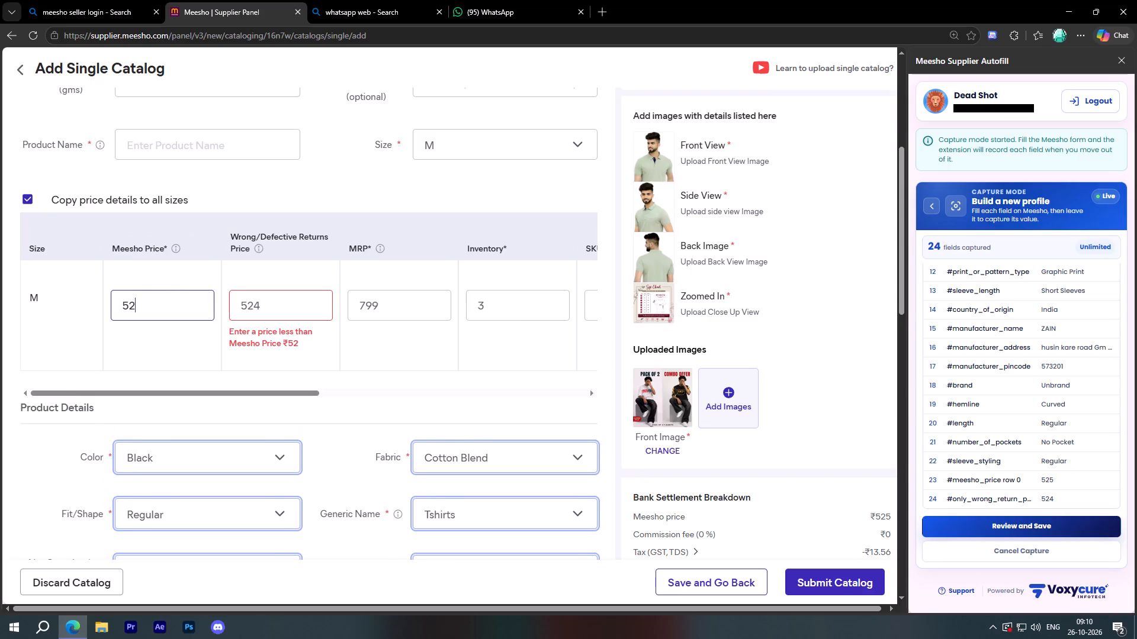
# Set size M's Wrong/Defective Returns Price to 526 and have the Autofill profile capture it.
pyautogui.click(266, 302)
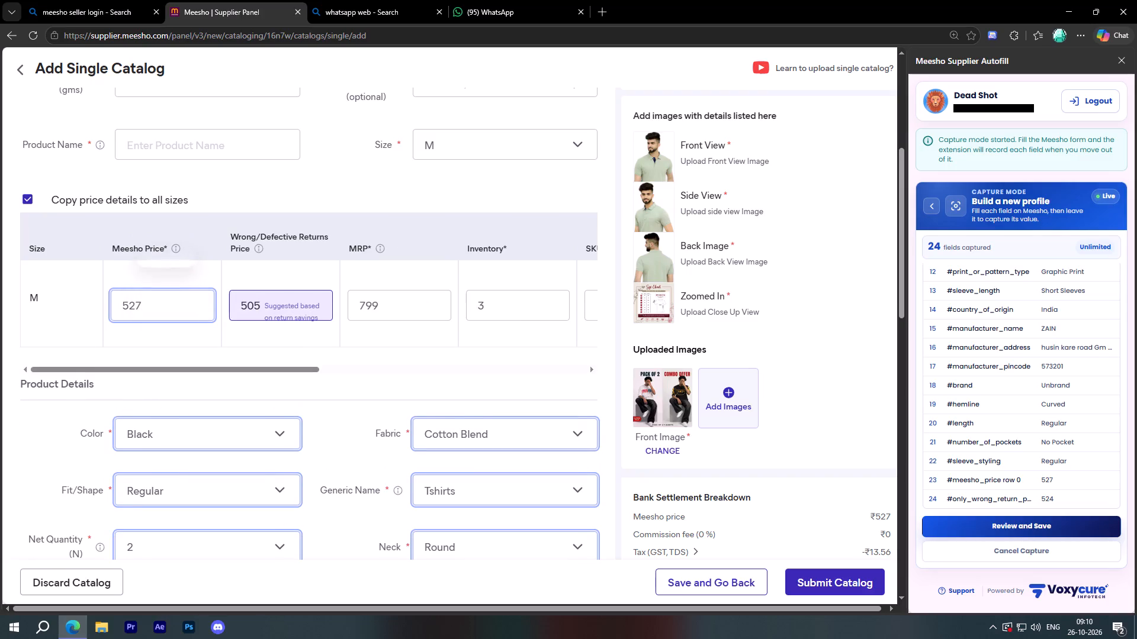
pyautogui.press('BackSpace')
pyautogui.press('BackSpace')
pyautogui.press('2')
pyautogui.press('6')
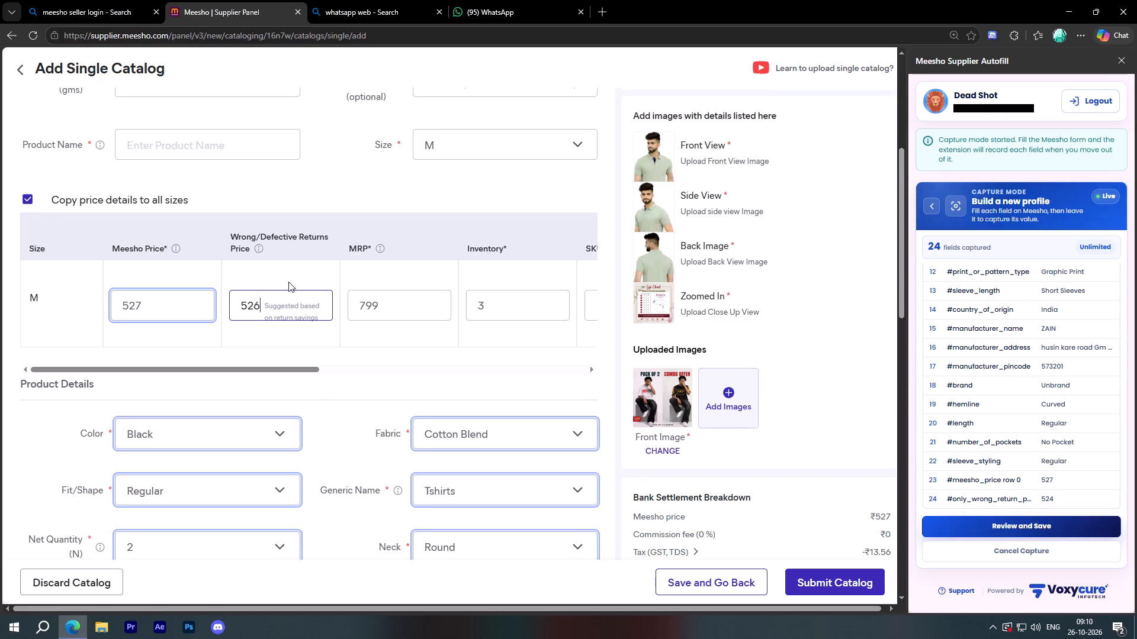
pyautogui.moveTo(232, 366); pyautogui.dragTo(384, 367)
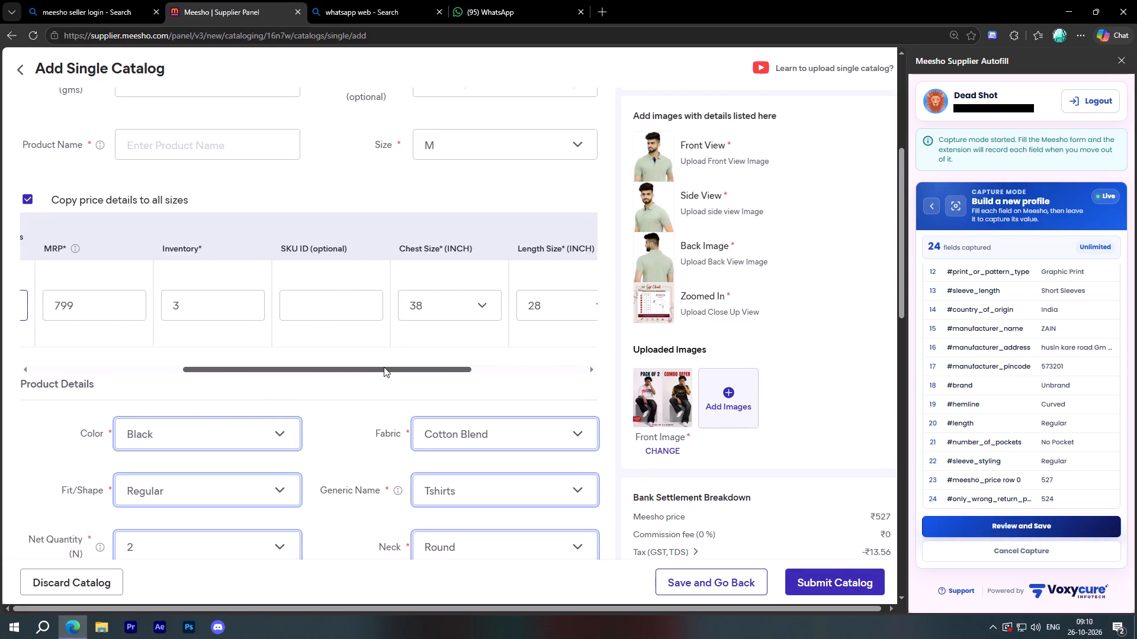
pyautogui.moveTo(384, 367); pyautogui.dragTo(278, 367)
pyautogui.click(200, 304)
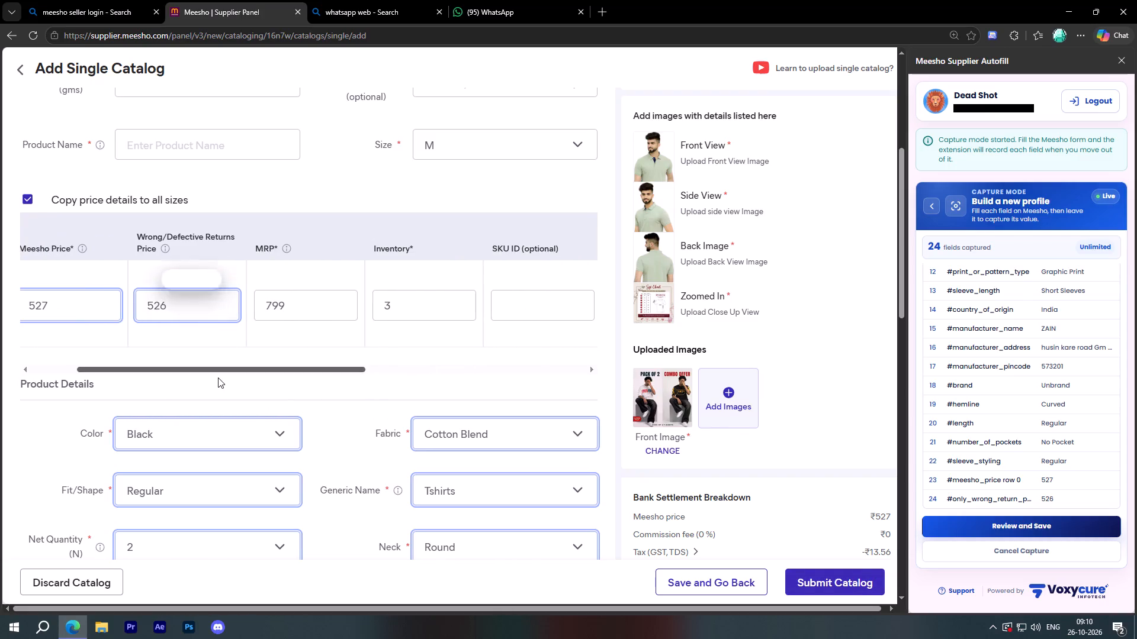
pyautogui.moveTo(228, 370); pyautogui.dragTo(108, 369)
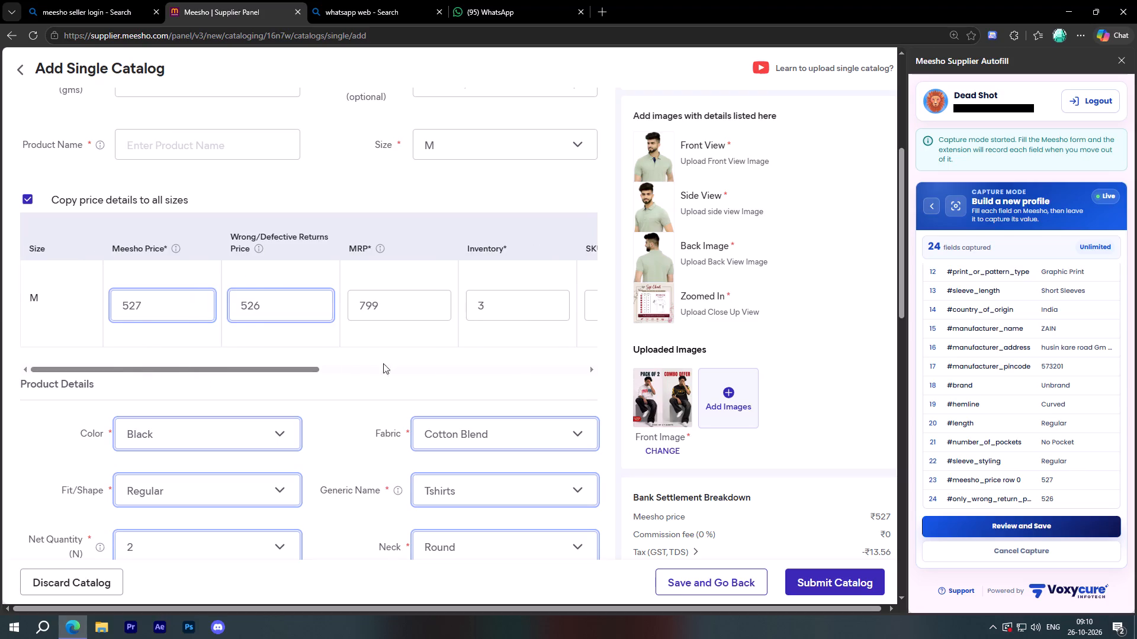
# Capture size M's MRP and Inventory fields for the Autofill profile, keeping their existing values.
pyautogui.scroll(-5, 724, 350)
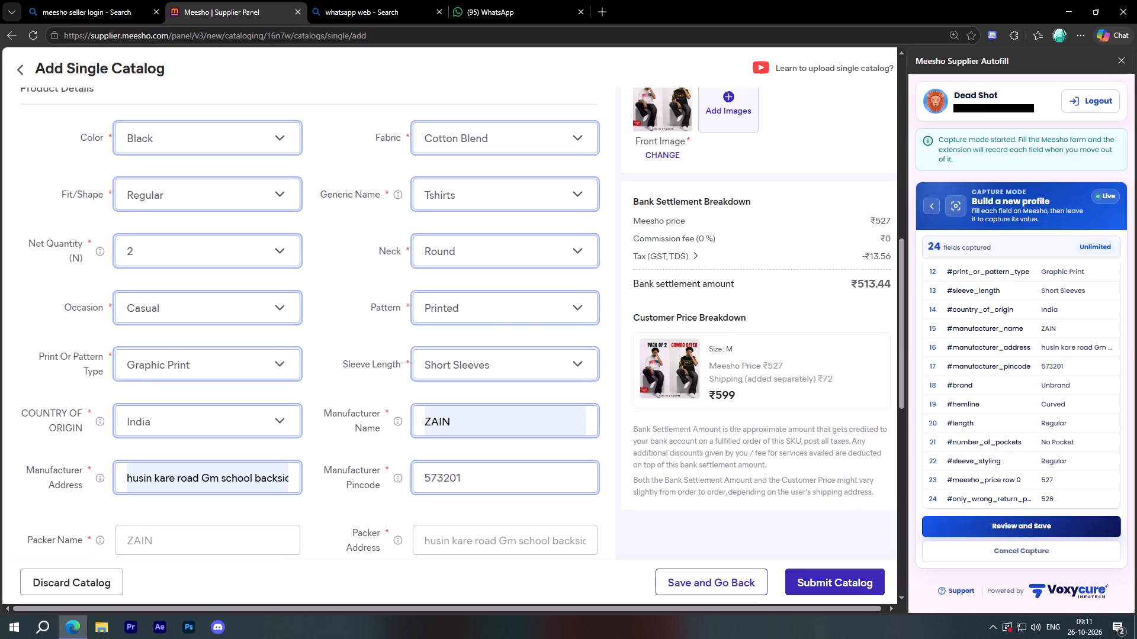
pyautogui.scroll(4, 352, 349)
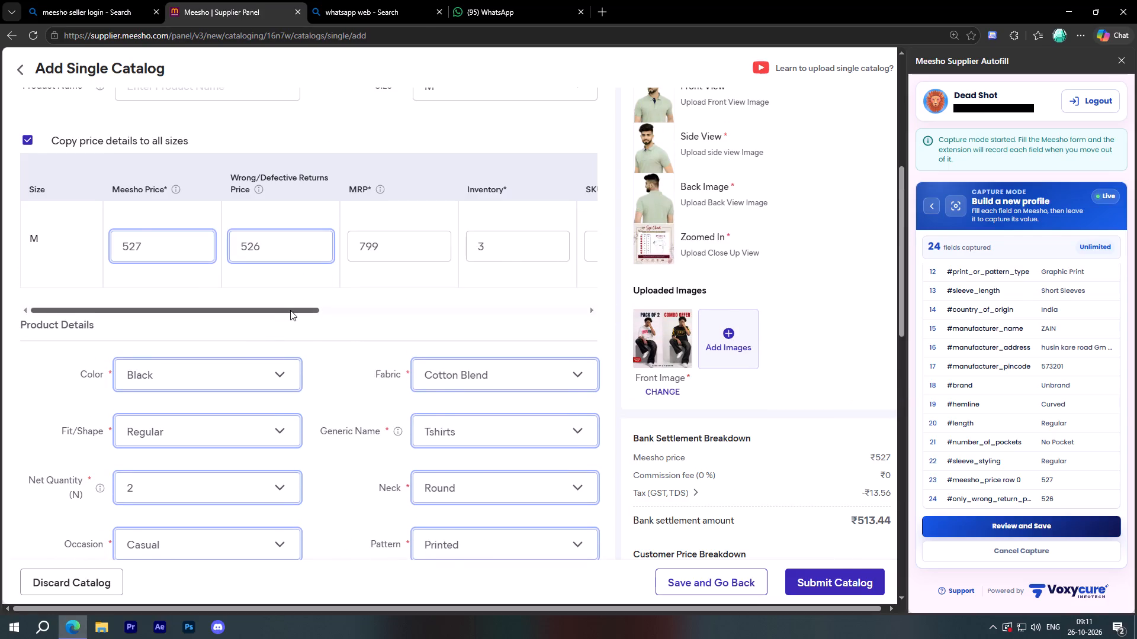
pyautogui.moveTo(290, 310); pyautogui.dragTo(329, 312)
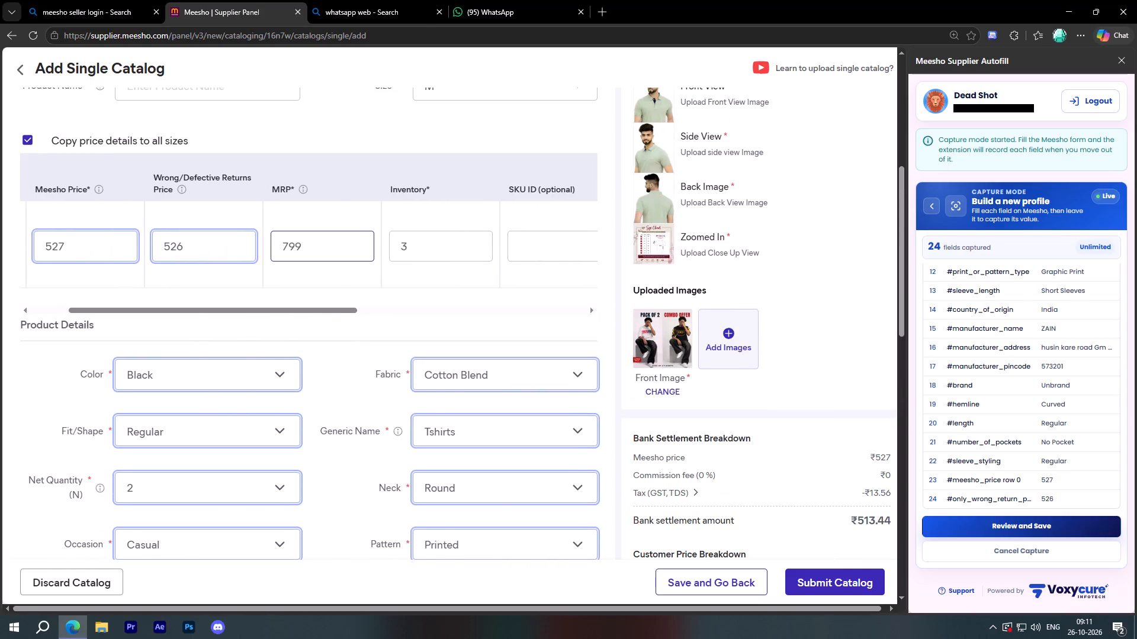
pyautogui.click(352, 251)
pyautogui.click(347, 253)
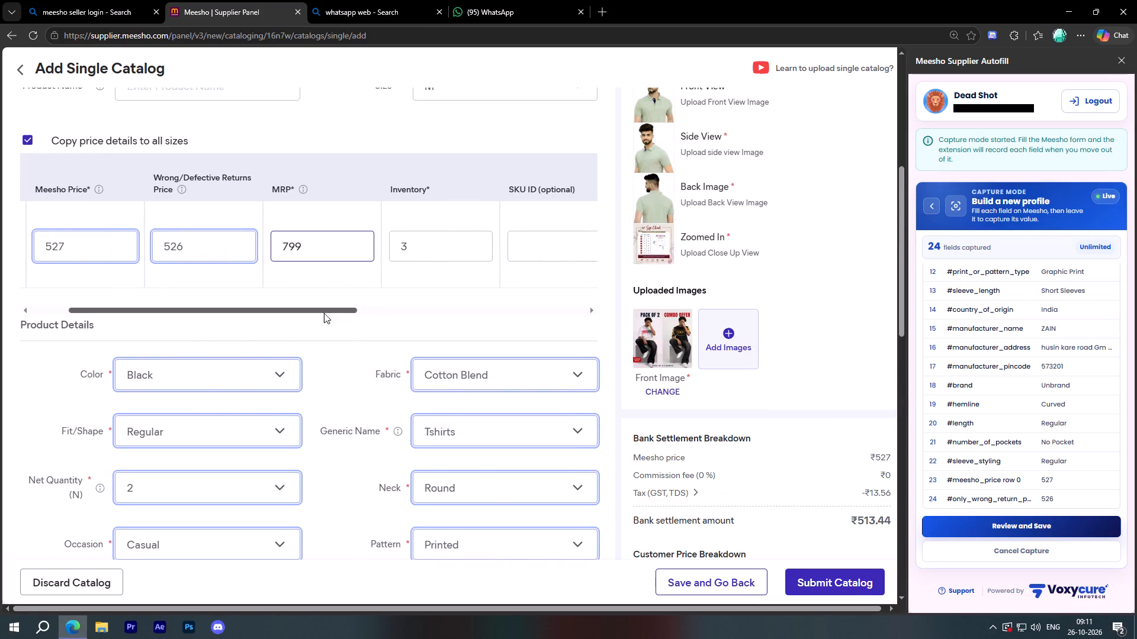
pyautogui.moveTo(325, 313); pyautogui.dragTo(358, 308)
pyautogui.click(271, 244)
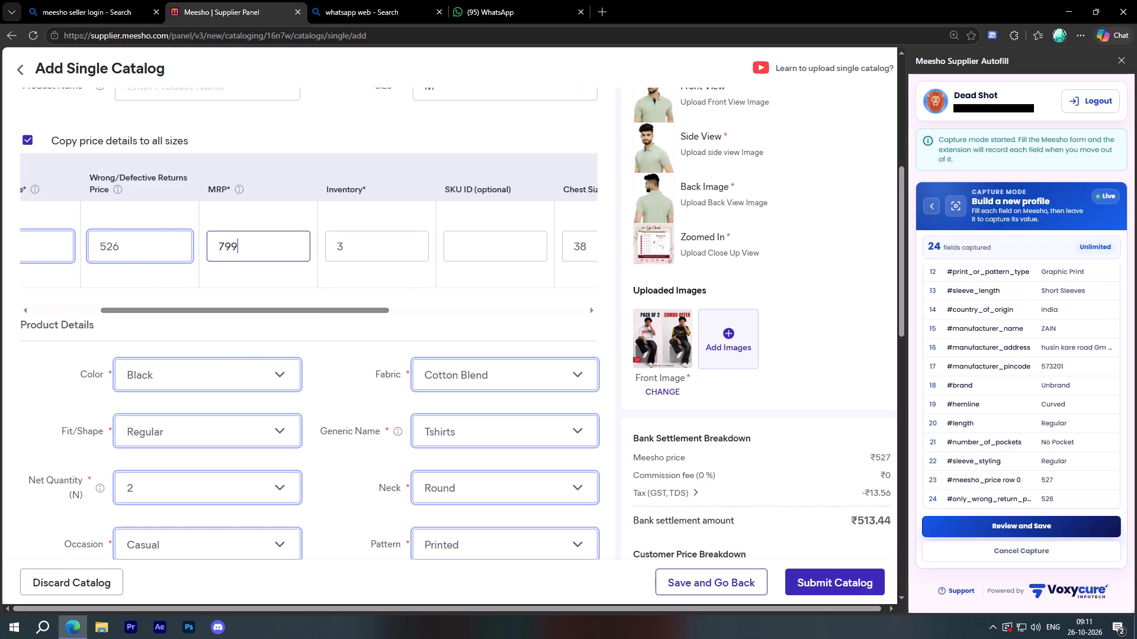
pyautogui.click(372, 251)
pyautogui.moveTo(349, 309); pyautogui.dragTo(329, 316)
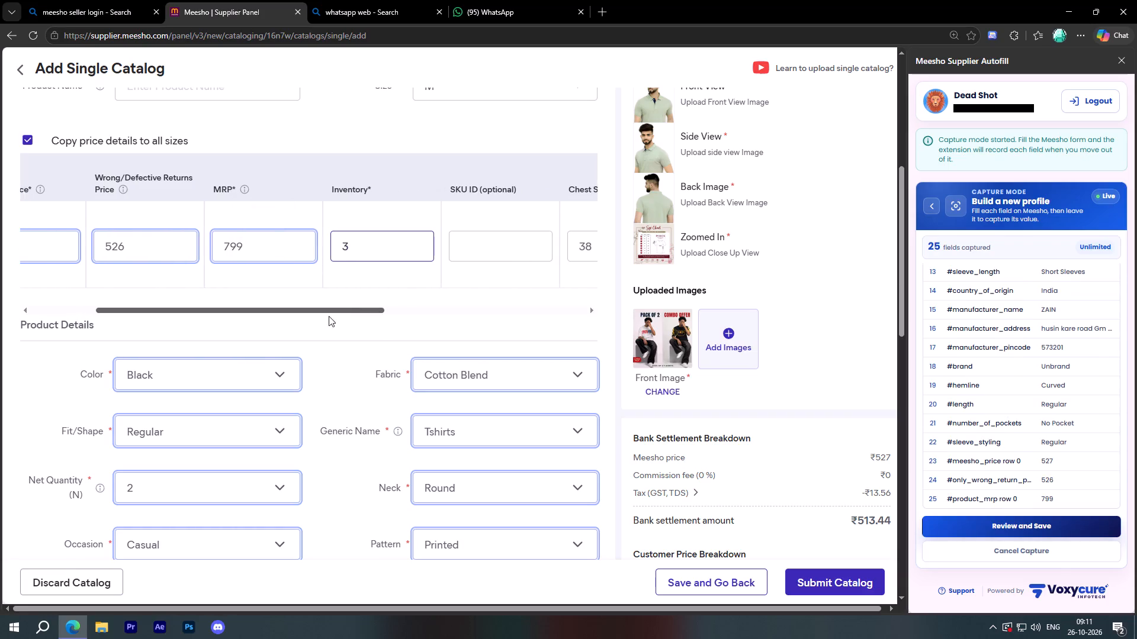
pyautogui.moveTo(329, 316); pyautogui.dragTo(262, 324)
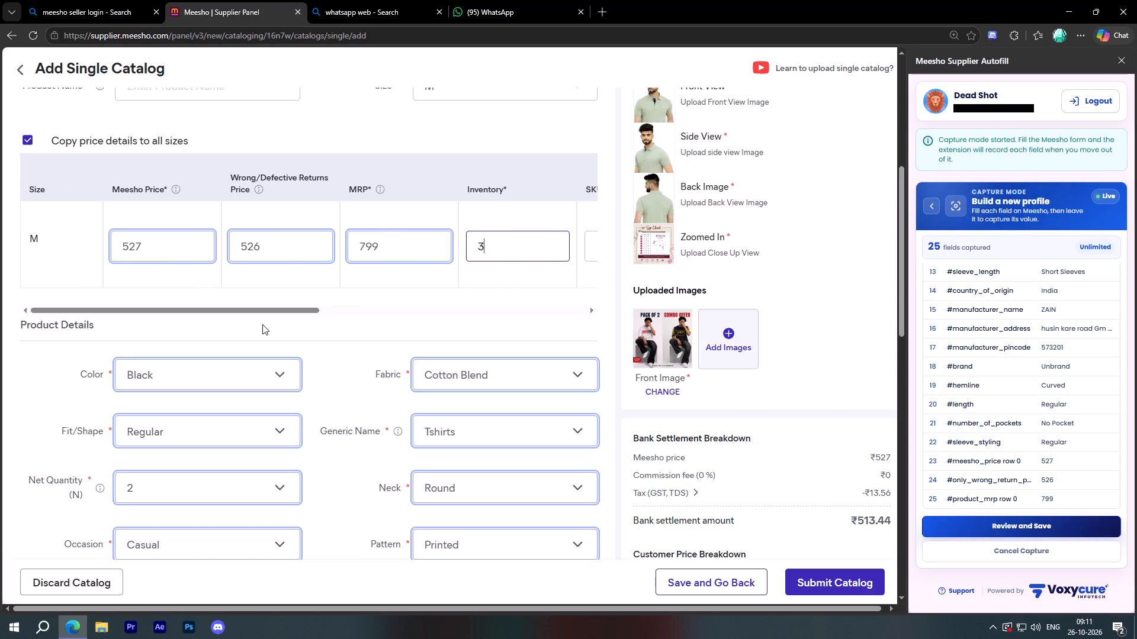
# Capture size M's Chest Size, Length Size and Shoulder Size for the Autofill profile, keeping their existing selections.
pyautogui.moveTo(246, 311); pyautogui.dragTo(275, 316)
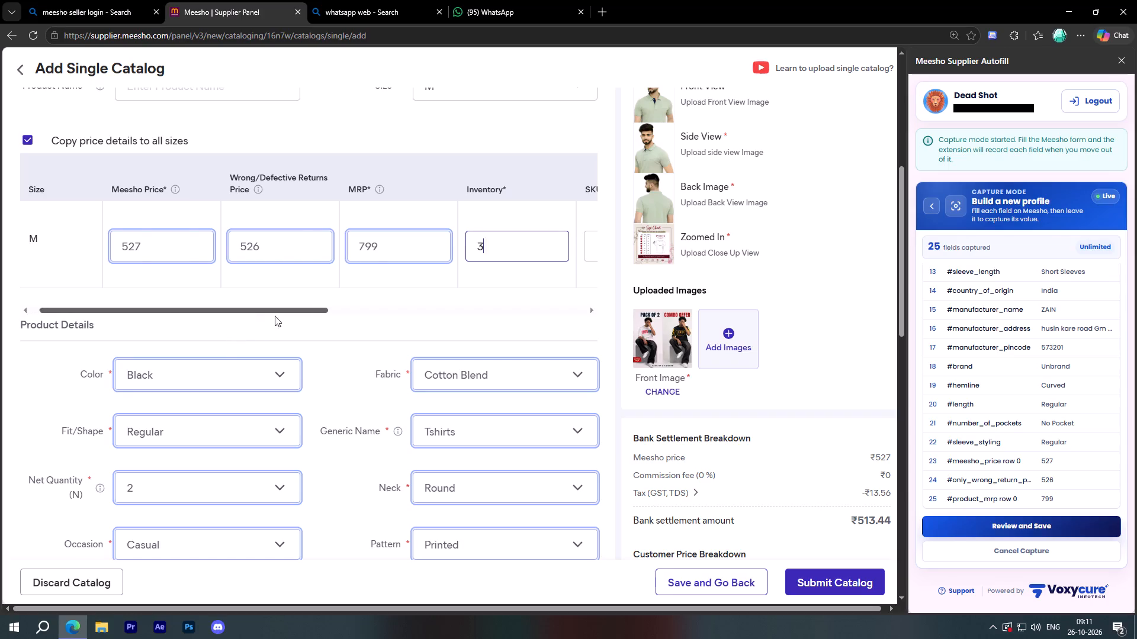
pyautogui.moveTo(275, 316); pyautogui.dragTo(464, 331)
pyautogui.click(318, 251)
pyautogui.click(453, 251)
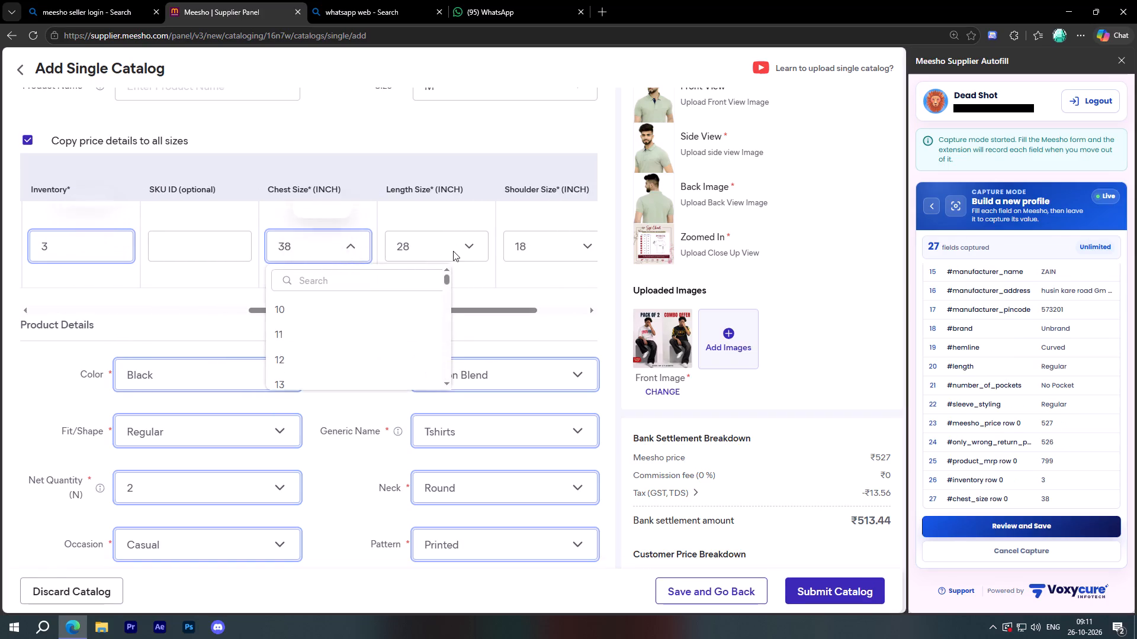
pyautogui.click(439, 241)
pyautogui.click(558, 253)
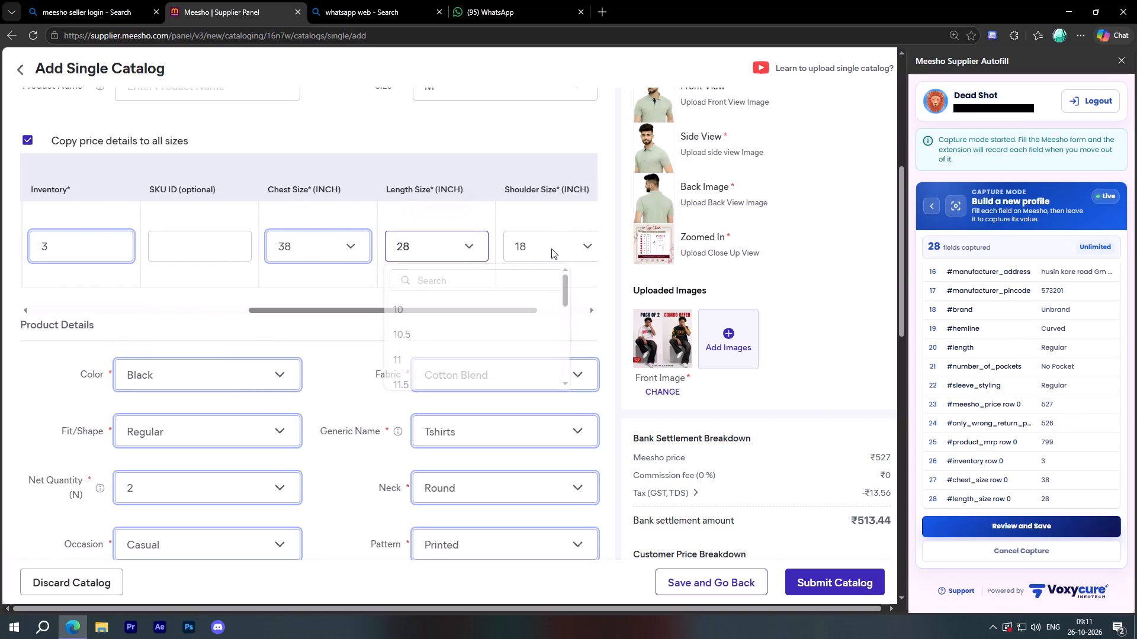
pyautogui.click(551, 248)
pyautogui.moveTo(451, 309); pyautogui.dragTo(486, 301)
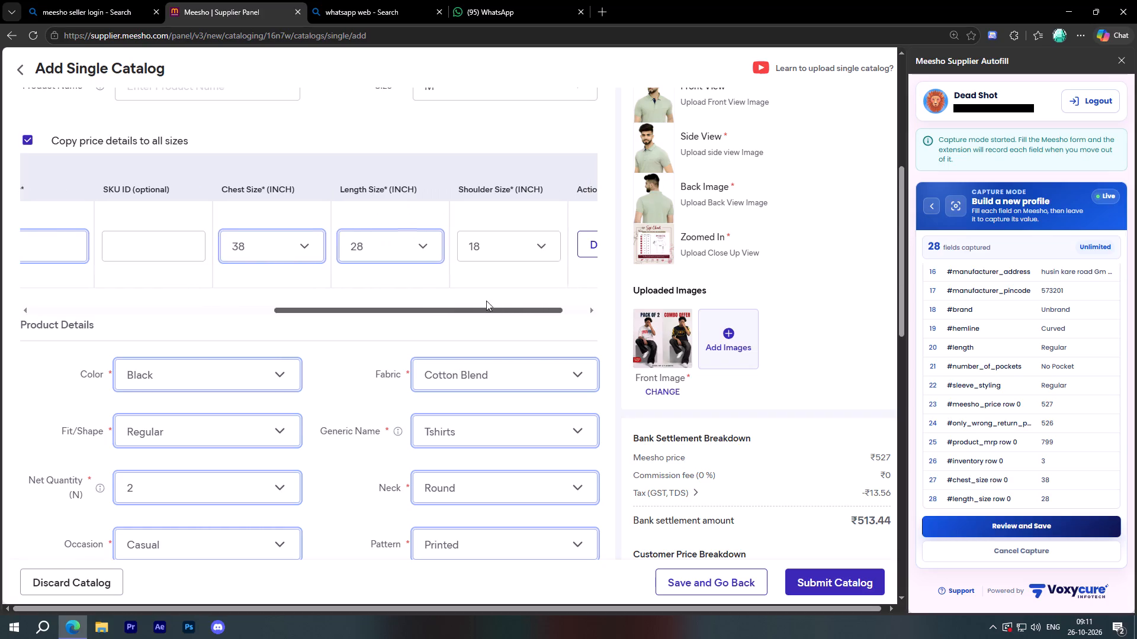
pyautogui.moveTo(486, 301); pyautogui.dragTo(562, 301)
pyautogui.click(443, 236)
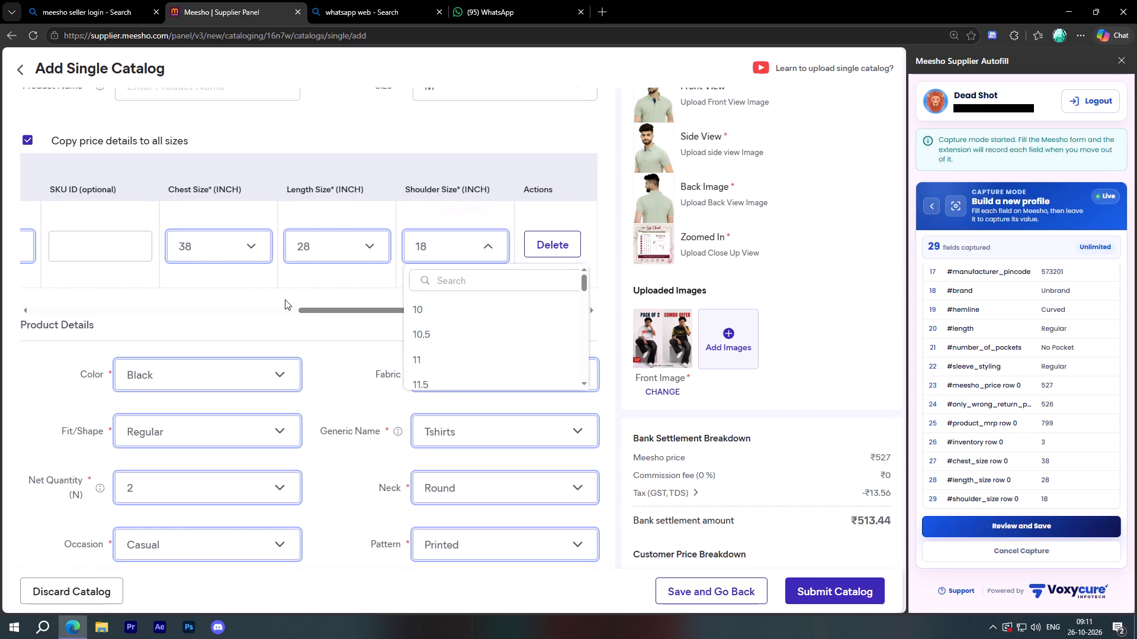
pyautogui.moveTo(306, 312); pyautogui.dragTo(285, 318)
pyautogui.moveTo(297, 311); pyautogui.dragTo(268, 305)
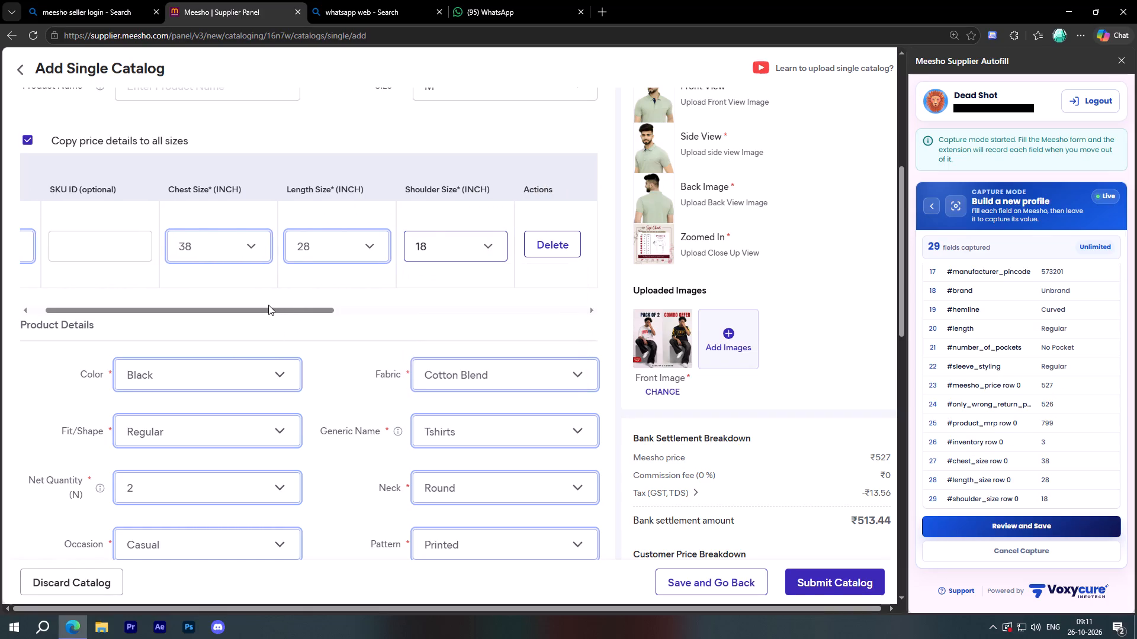
pyautogui.moveTo(268, 305); pyautogui.dragTo(262, 304)
# Capture the product's existing Net Weight value for the Autofill profile, leaving the size selection at M.
pyautogui.scroll(1, 400, 324)
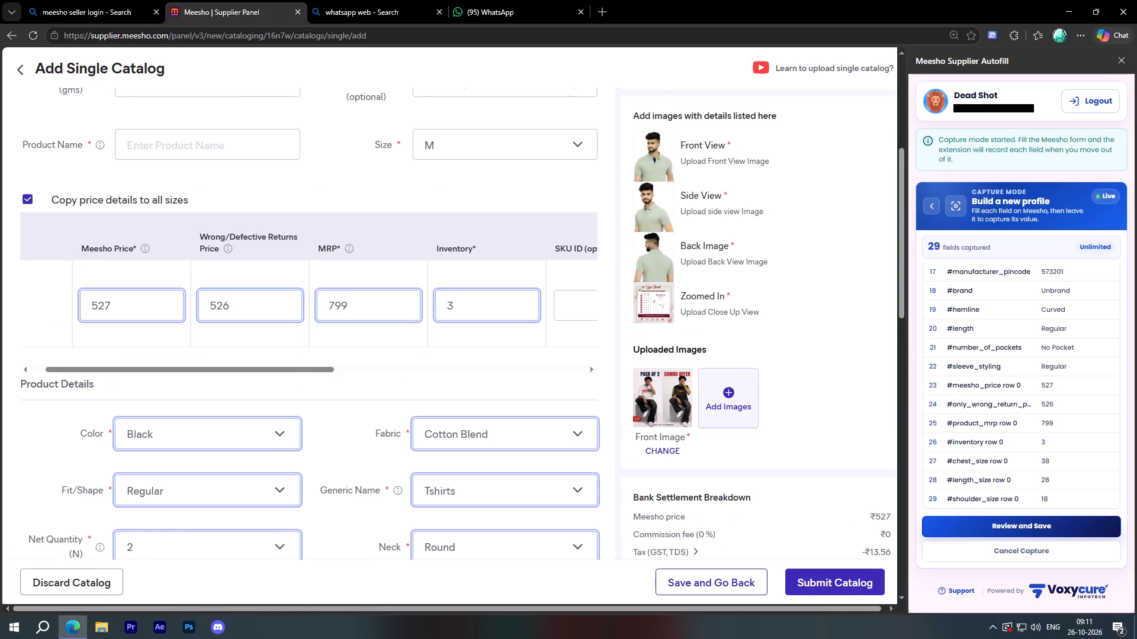
pyautogui.scroll(2, 384, 306)
pyautogui.click(502, 266)
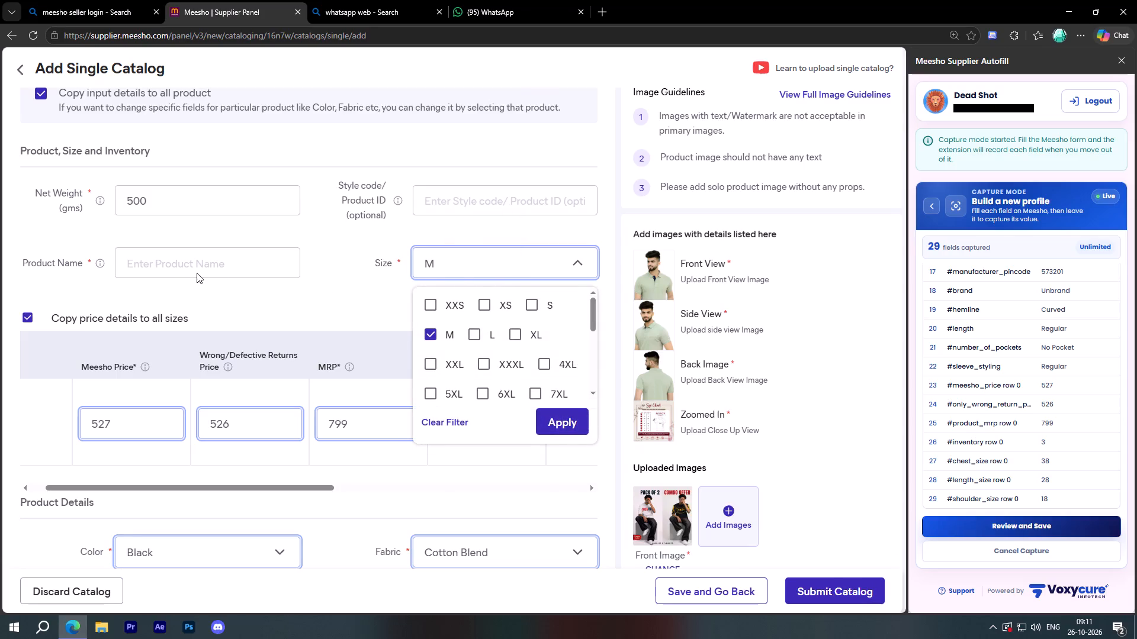
pyautogui.click(236, 204)
pyautogui.moveTo(228, 203); pyautogui.dragTo(208, 203)
pyautogui.click(207, 203)
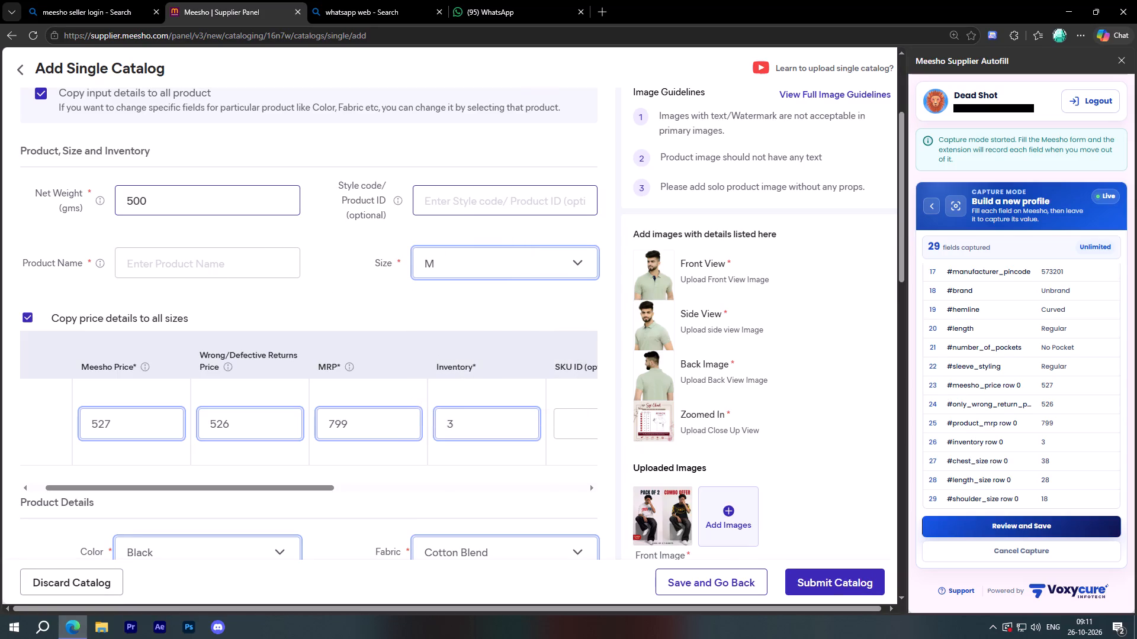
pyautogui.click(433, 205)
# Proceed to reviewing the captured fields and name the new Autofill profile "tshirt pack of 2".
pyautogui.scroll(-9, 327, 236)
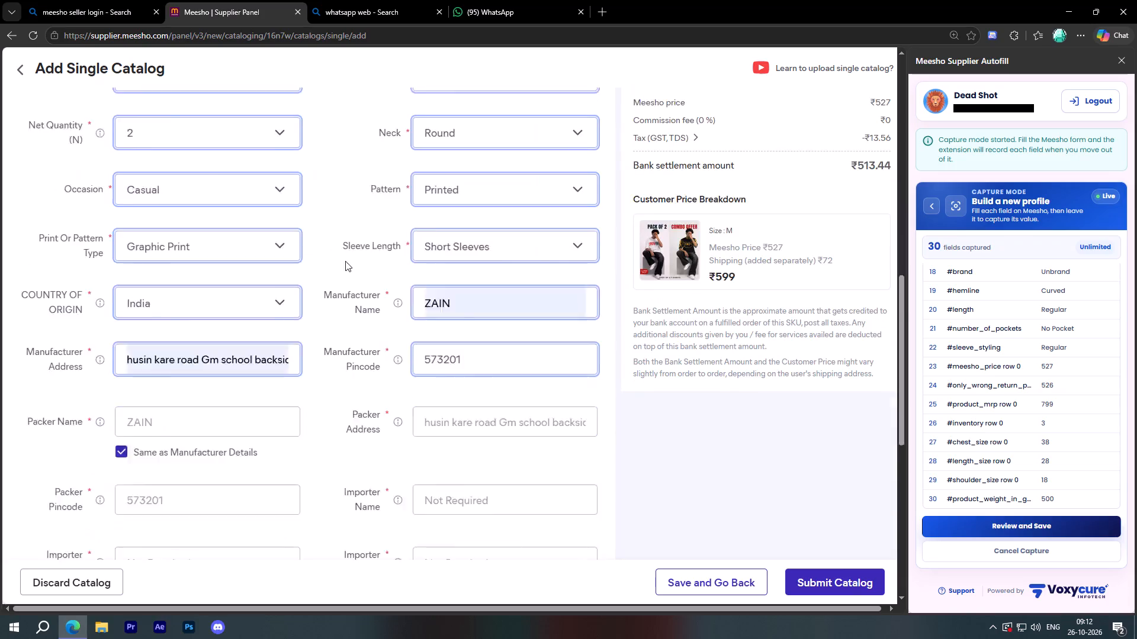
pyautogui.scroll(-11, 345, 261)
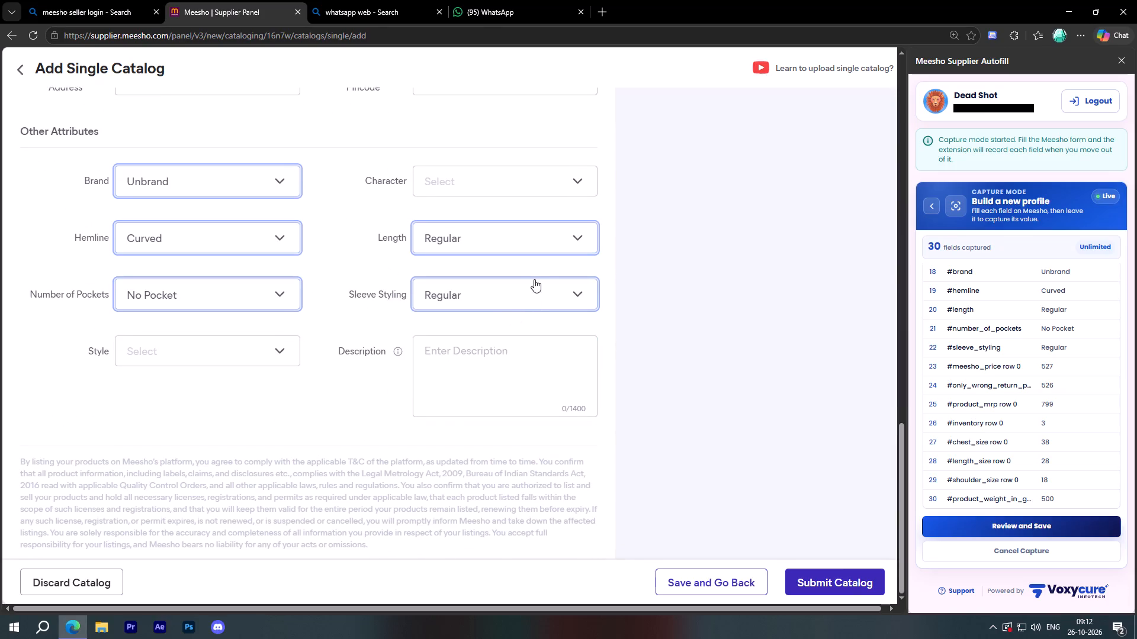
pyautogui.click(1043, 526)
pyautogui.click(953, 234)
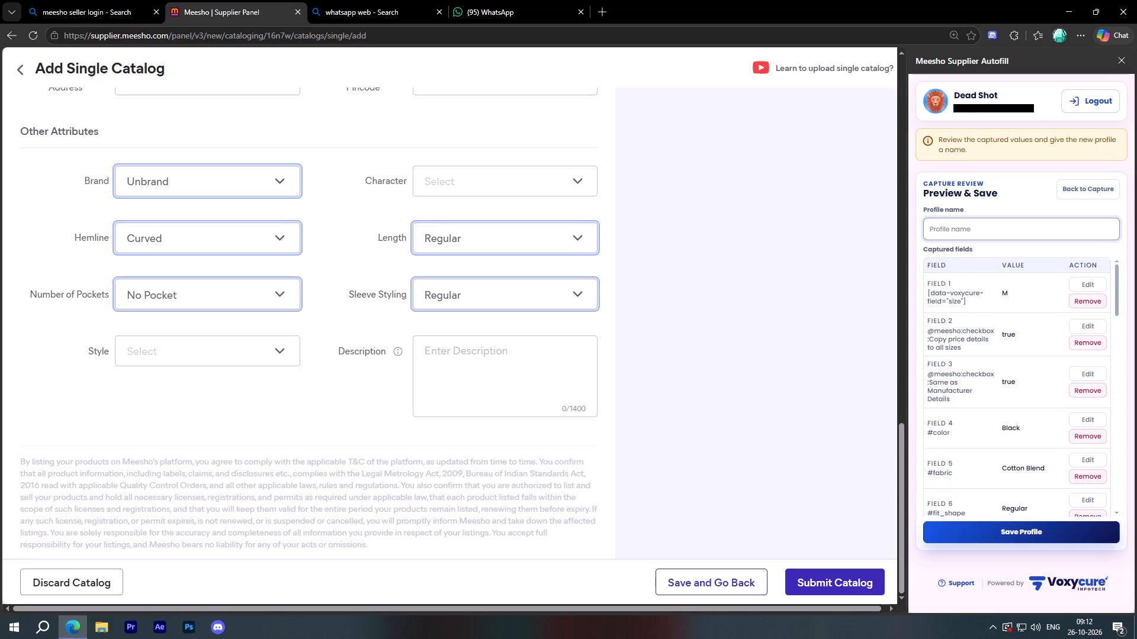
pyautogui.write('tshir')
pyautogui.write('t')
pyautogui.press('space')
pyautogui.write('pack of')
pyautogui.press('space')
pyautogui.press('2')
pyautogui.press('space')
# Save the captured fields as the profile "tshirt pack of 2" and close the autofill extension.
pyautogui.click(1055, 537)
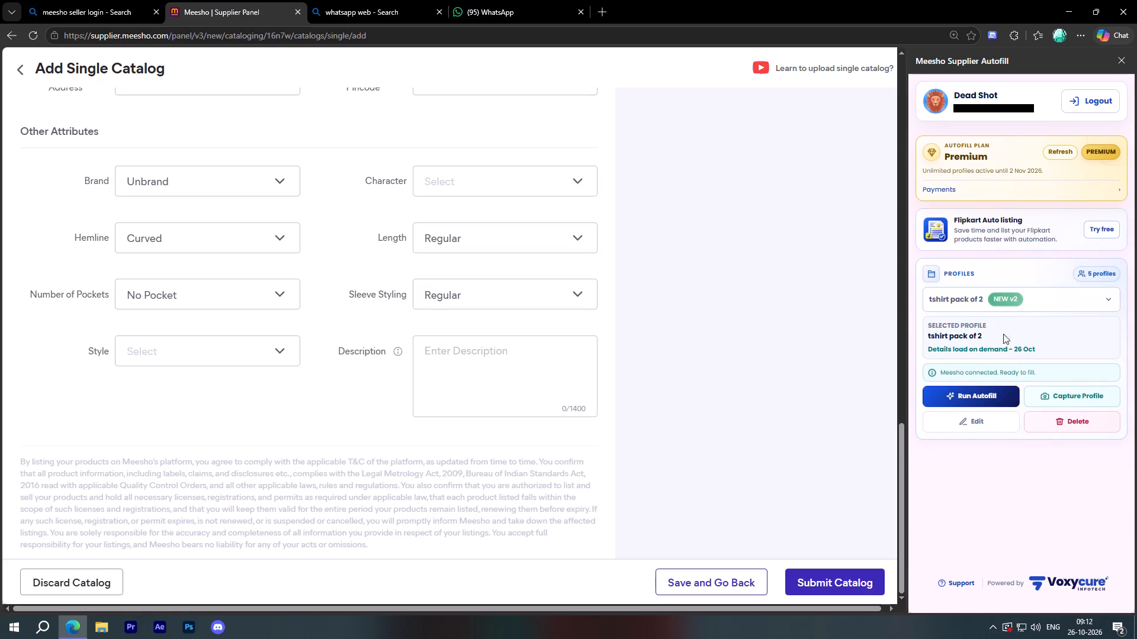
pyautogui.click(1059, 299)
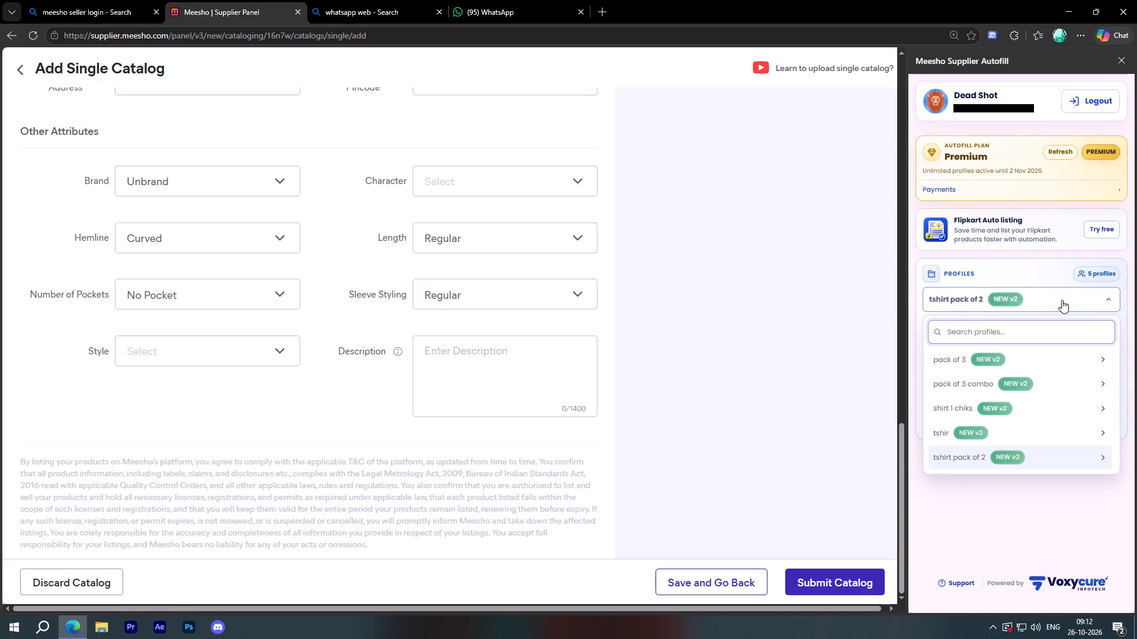
pyautogui.scroll(-5, 997, 404)
pyautogui.click(824, 470)
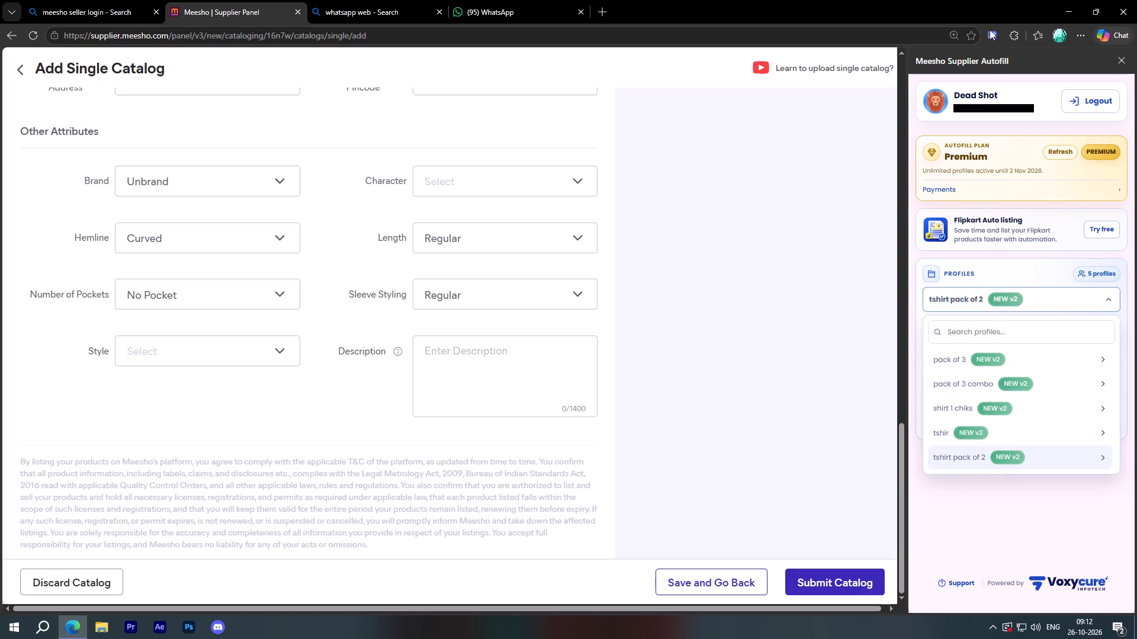
pyautogui.click(990, 38)
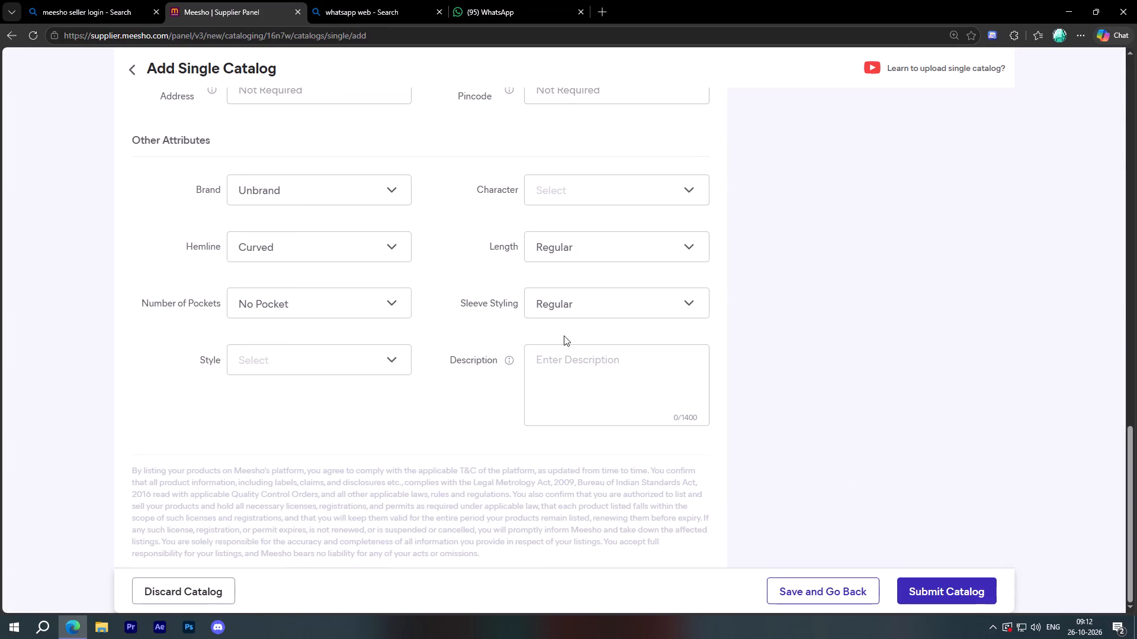
# Fill in the Product Name with the copied title ending in "Cotton T-Shirt (Pack of 2 Combo)".
pyautogui.click(558, 363)
pyautogui.scroll(4, 470, 288)
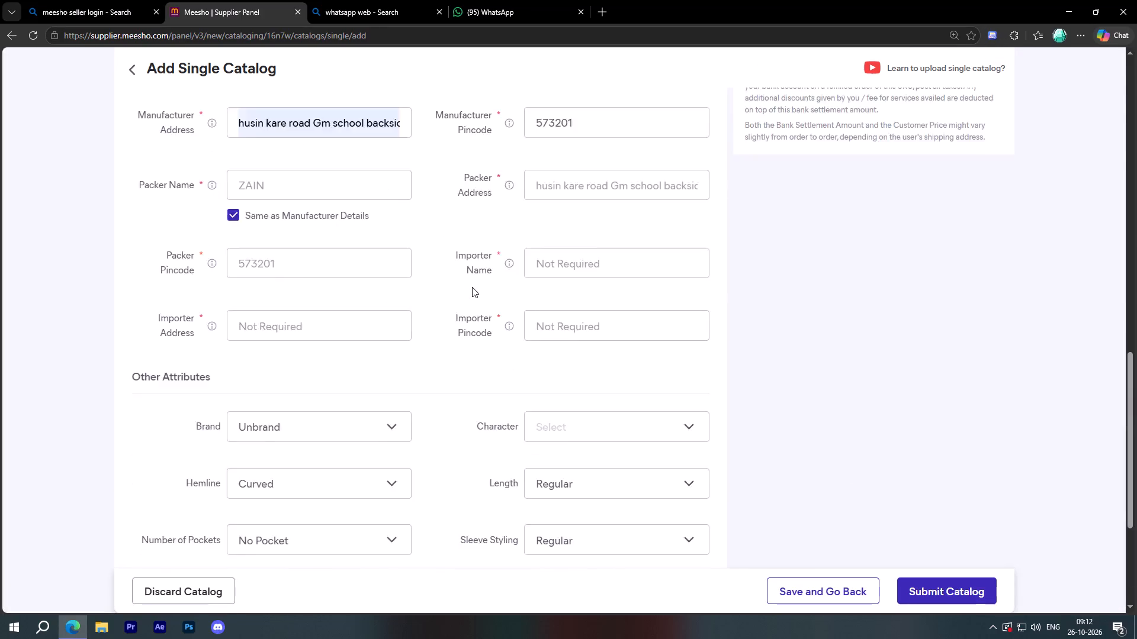
pyautogui.scroll(13, 472, 287)
pyautogui.scroll(4, 550, 302)
pyautogui.scroll(-2, 407, 342)
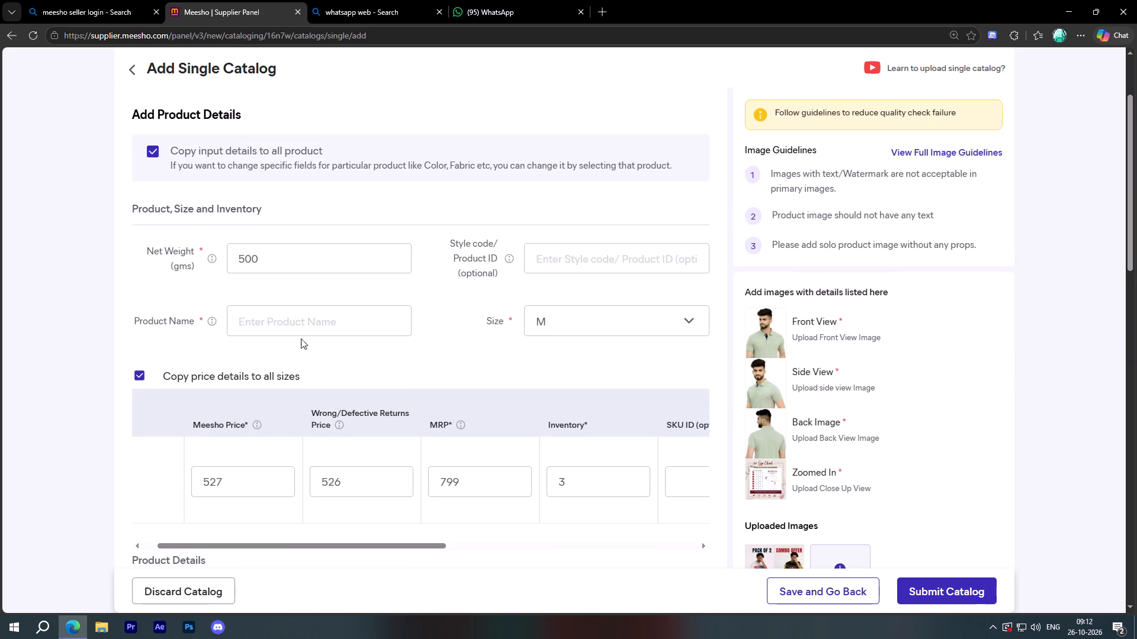
pyautogui.moveTo(296, 302); pyautogui.dragTo(291, 316)
pyautogui.click(291, 317)
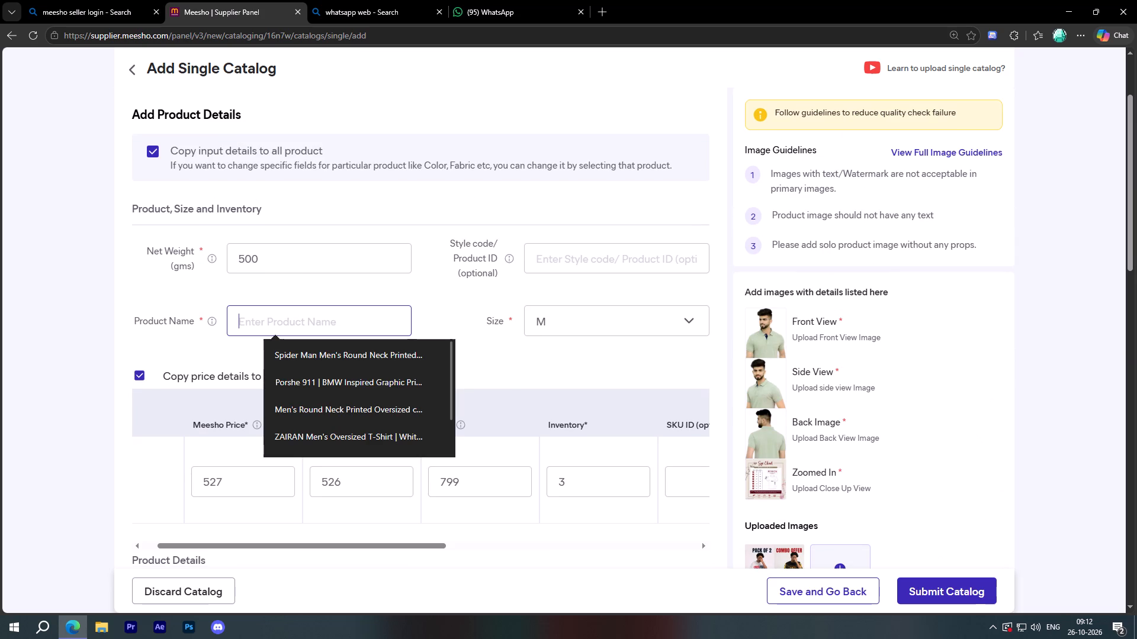
pyautogui.hotkey('ctrl', 'c')
pyautogui.keyDown('ctrl'); pyautogui.click(314, 320); pyautogui.keyUp('ctrl')
pyautogui.rightClick(315, 320)
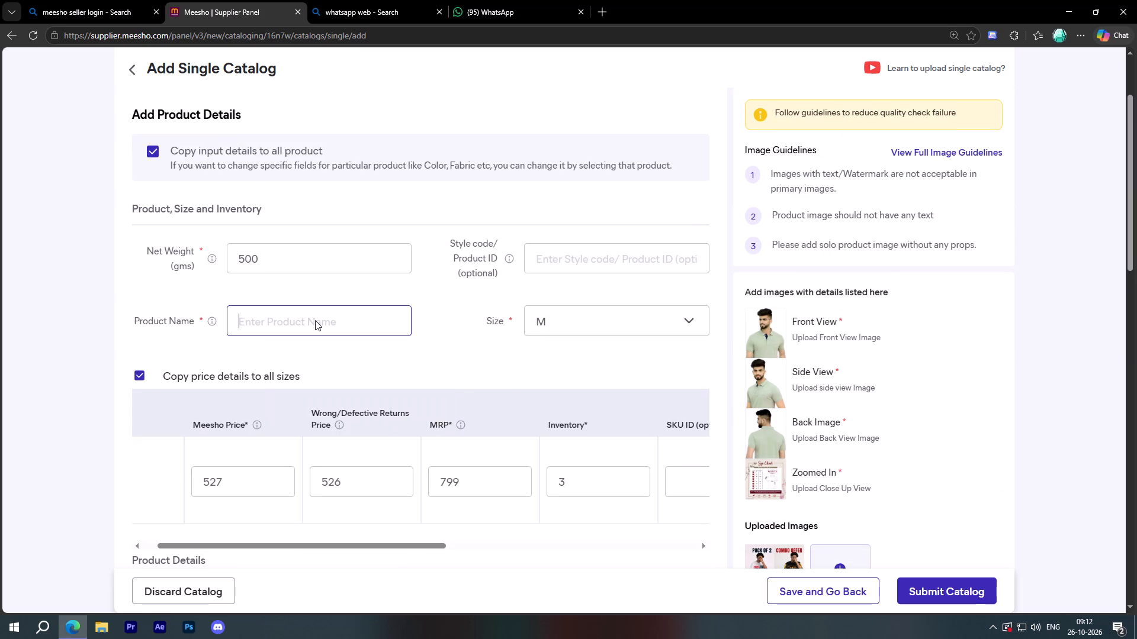
pyautogui.click(361, 427)
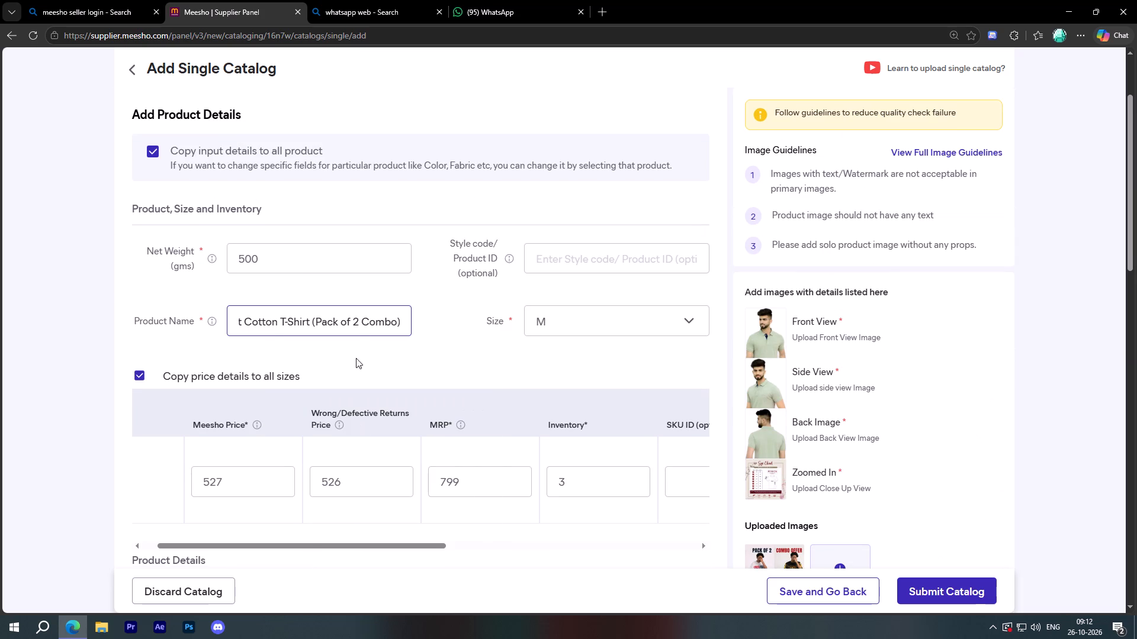
# Move on to the Other Attributes section with the still empty Description field.
pyautogui.scroll(-3, 371, 333)
pyautogui.scroll(-18, 614, 293)
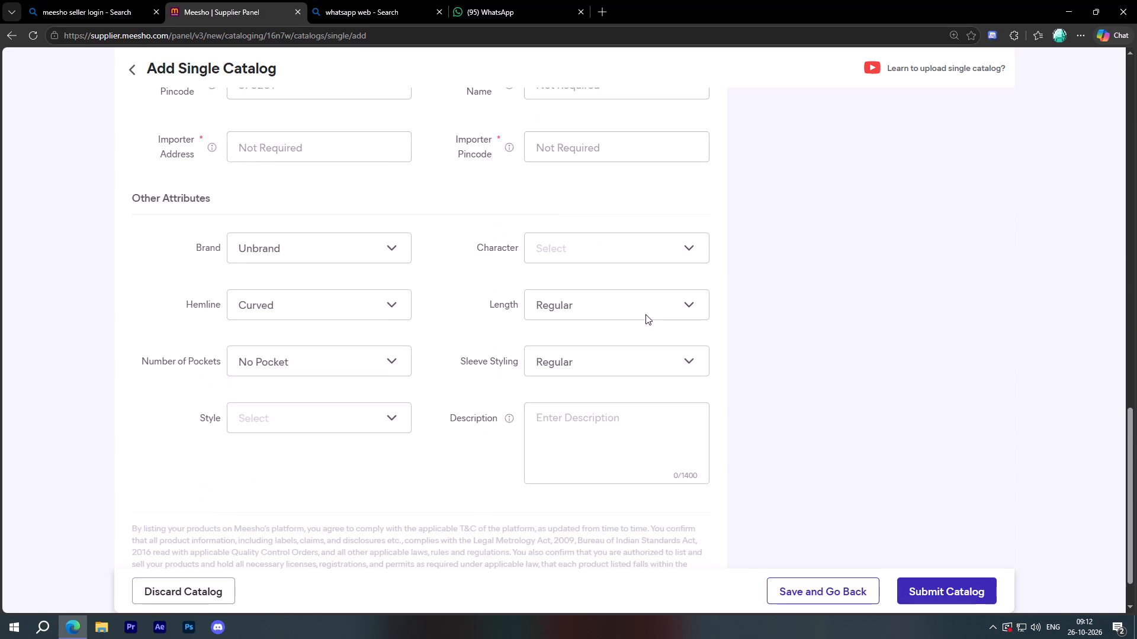
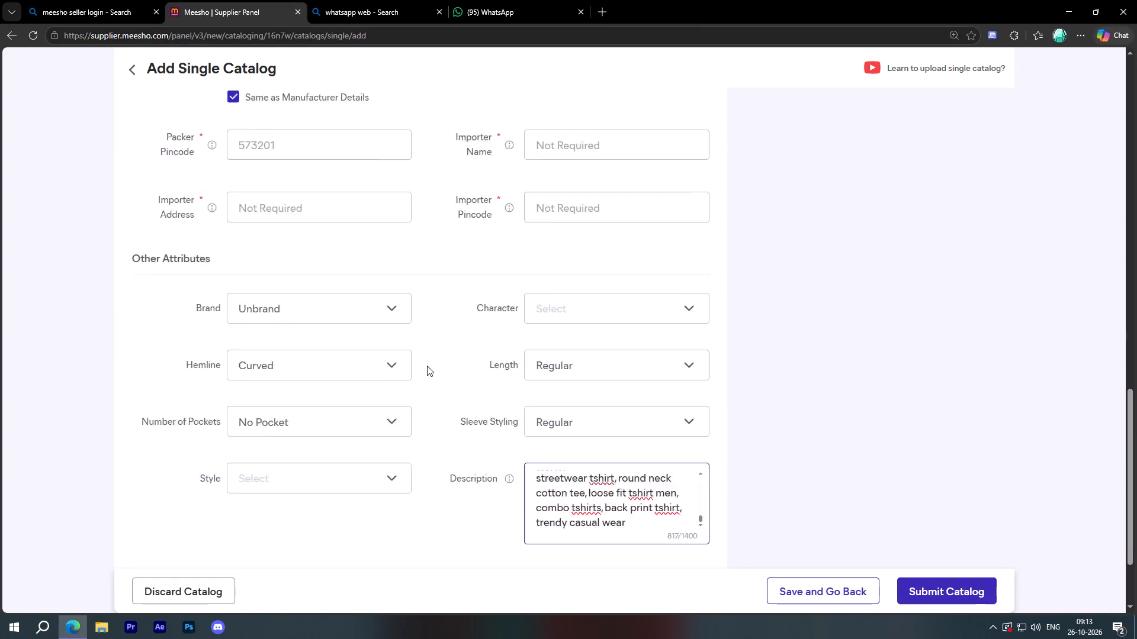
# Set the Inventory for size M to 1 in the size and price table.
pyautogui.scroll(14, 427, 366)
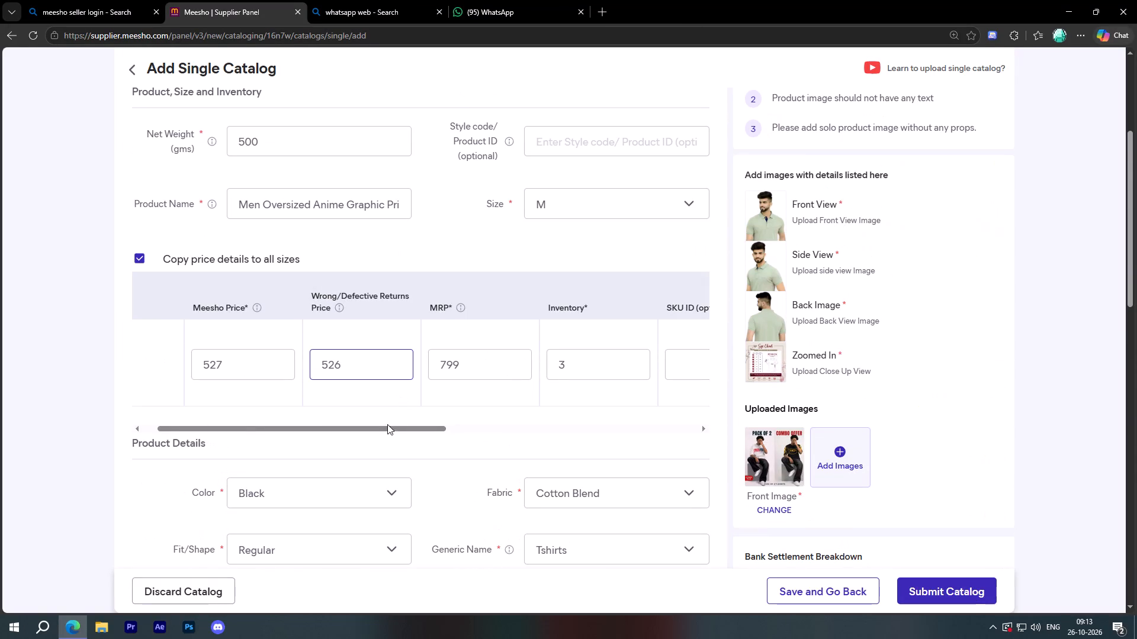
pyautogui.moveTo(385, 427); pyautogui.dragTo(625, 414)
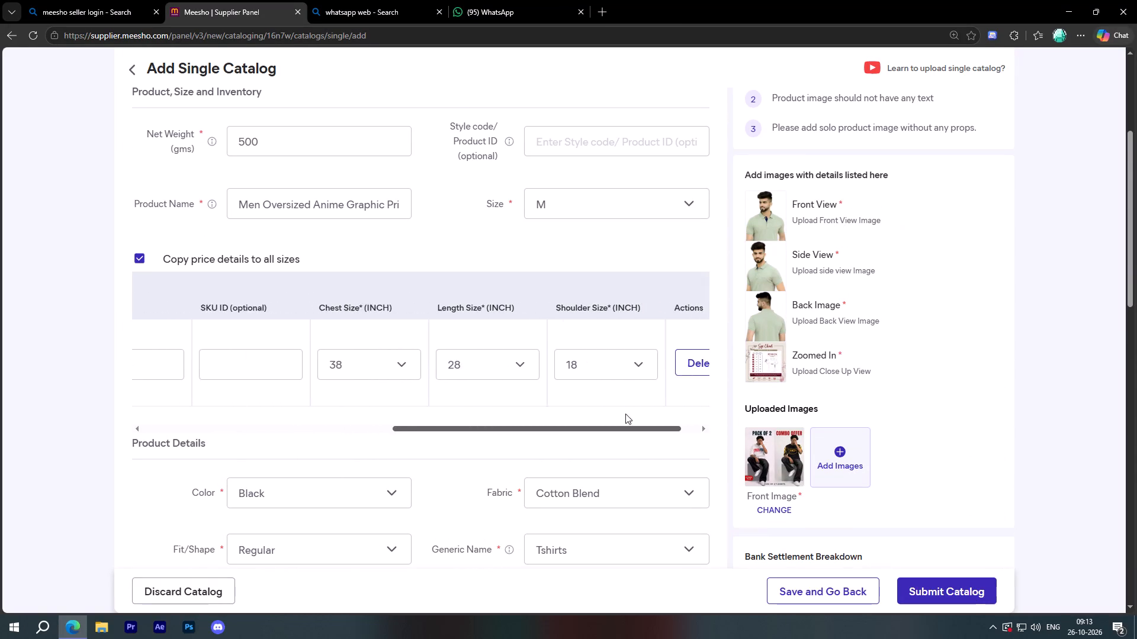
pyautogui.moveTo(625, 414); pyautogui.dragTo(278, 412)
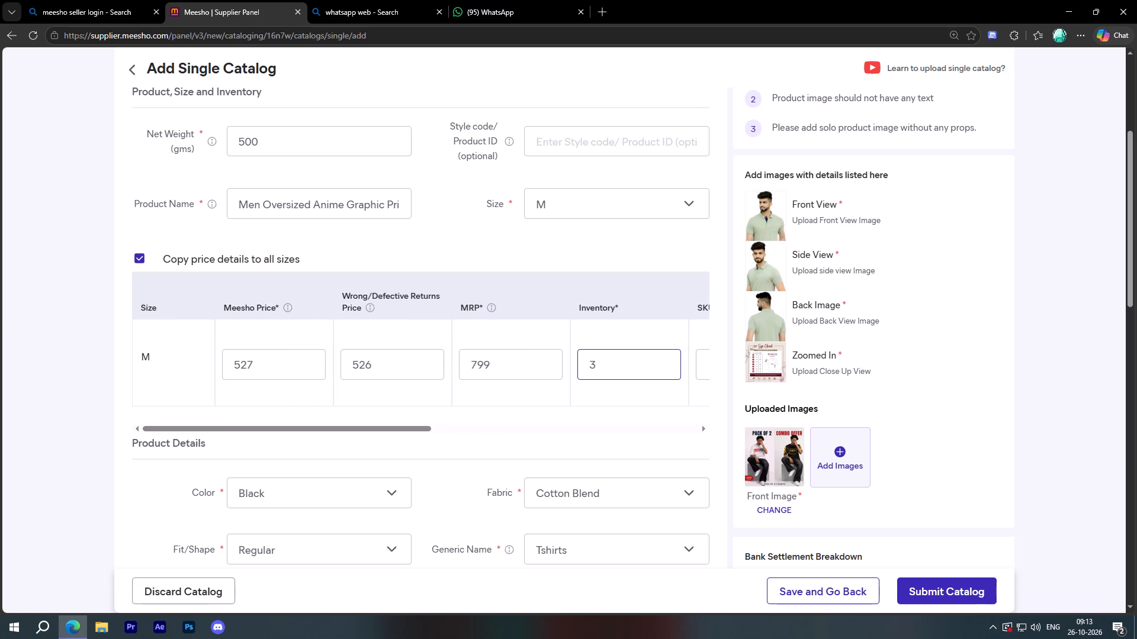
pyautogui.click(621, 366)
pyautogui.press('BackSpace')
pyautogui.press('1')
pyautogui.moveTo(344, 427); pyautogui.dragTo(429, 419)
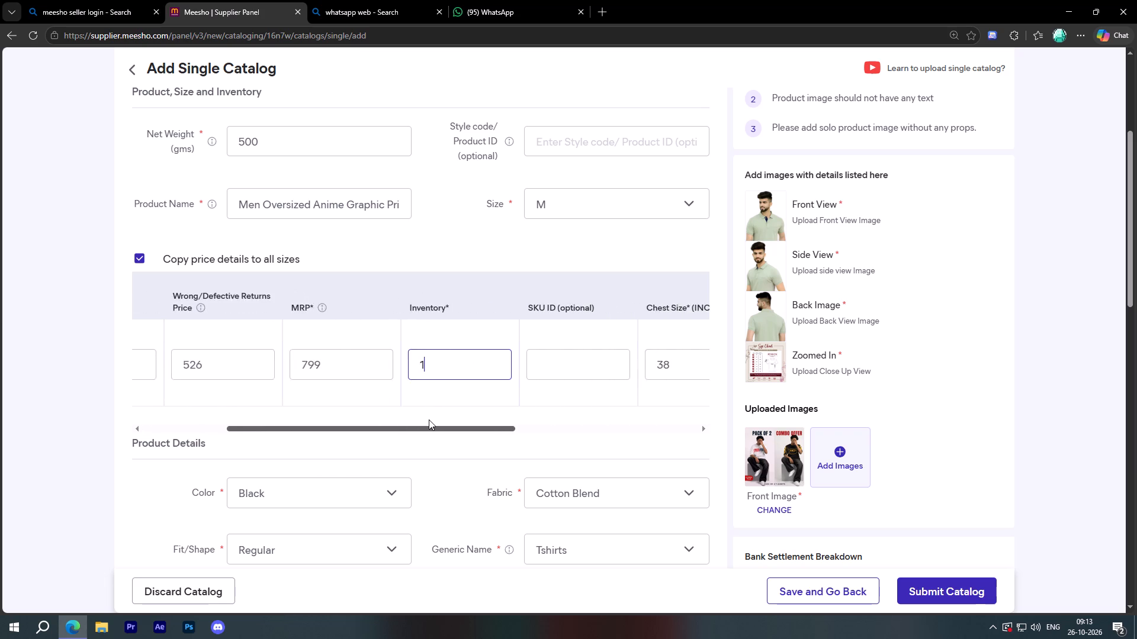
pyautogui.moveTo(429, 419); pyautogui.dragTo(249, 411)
# Set the Inventory for size M to 2 in the size and price table.
pyautogui.scroll(-3, 434, 256)
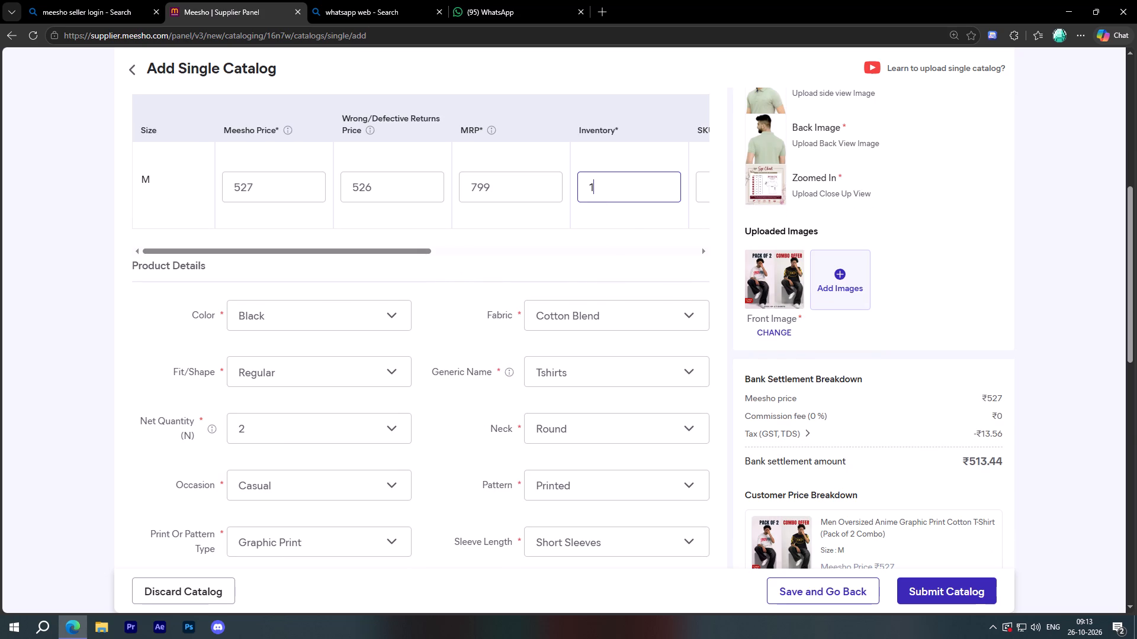
pyautogui.press('BackSpace')
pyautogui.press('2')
pyautogui.scroll(-1, 609, 216)
pyautogui.moveTo(390, 191); pyautogui.dragTo(581, 189)
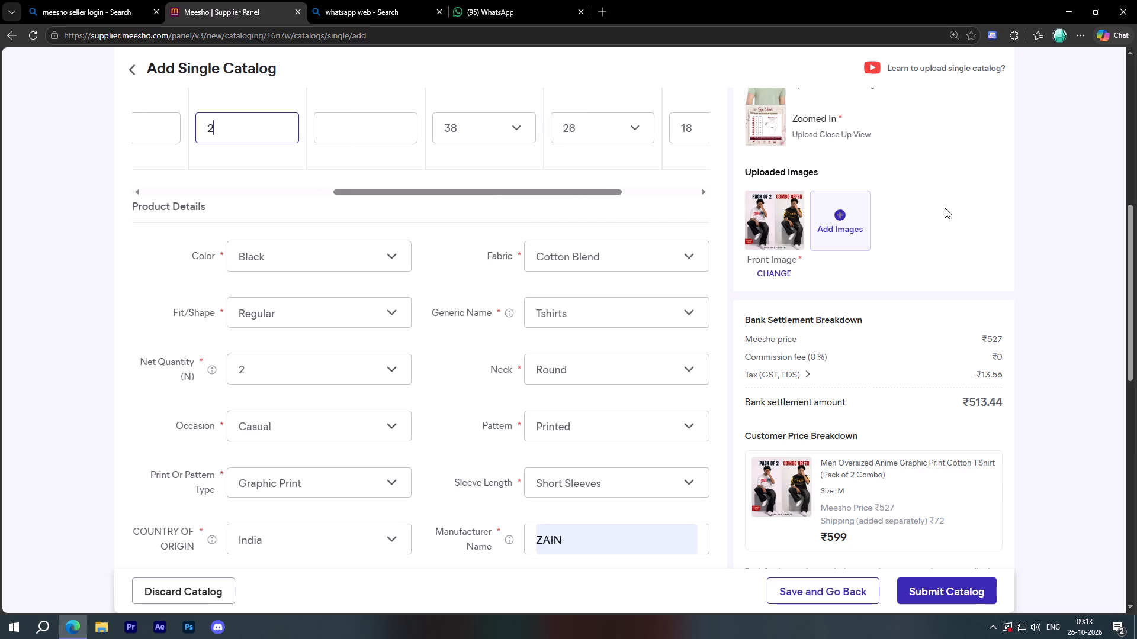
# Add the back-view photos "WhatsApp Image 2026-10-25 at 11.40.07 AM (1).jpeg" and "WhatsApp Image 2026-10-25 at 11.41.57 AM.jpeg" as product images 2 and 3.
pyautogui.scroll(-5, 962, 222)
pyautogui.scroll(4, 856, 188)
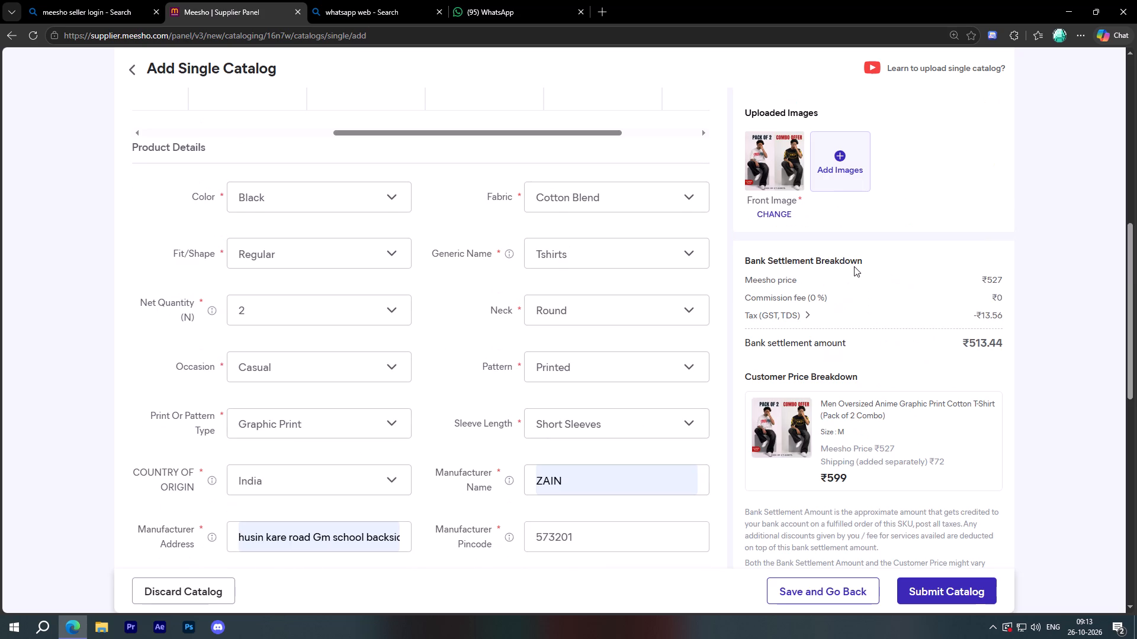
pyautogui.click(827, 163)
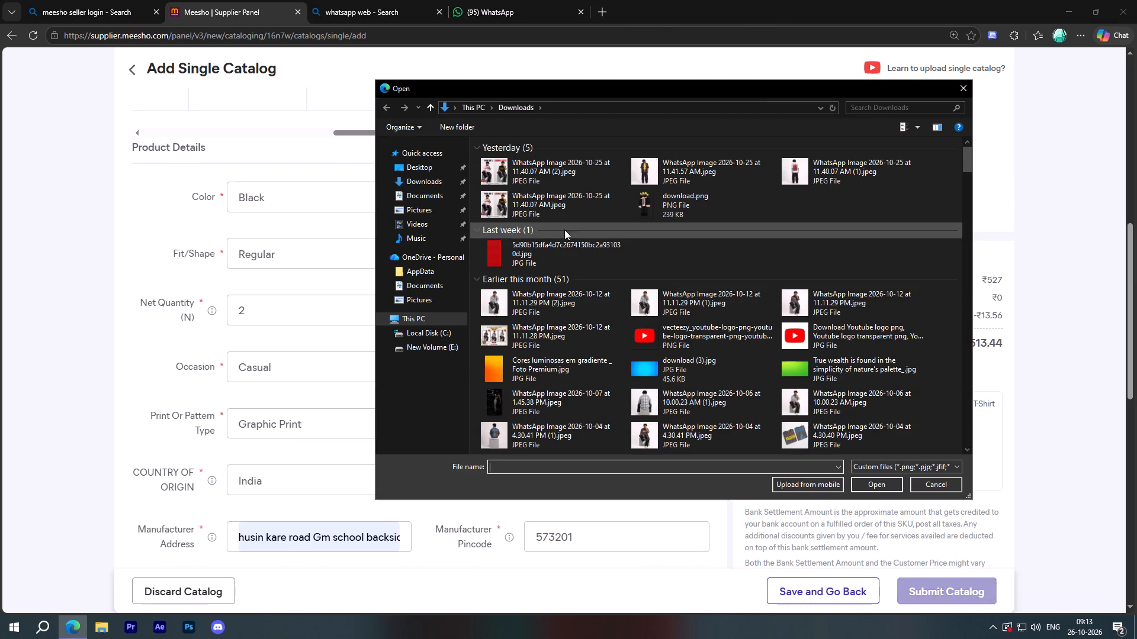
pyautogui.click(795, 164)
pyautogui.click(884, 483)
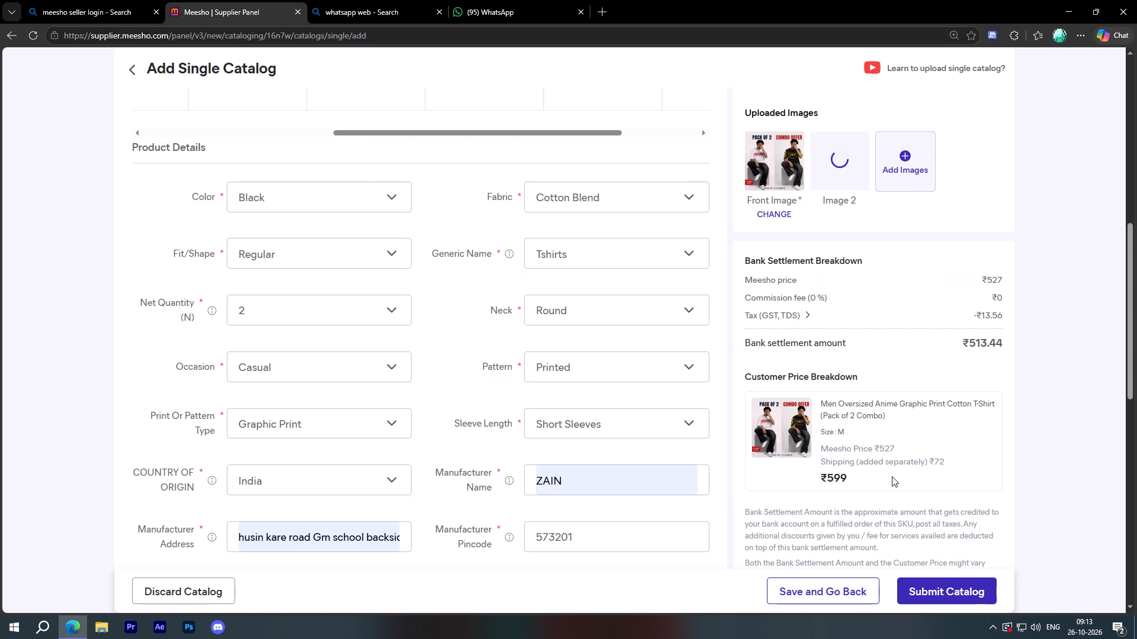
pyautogui.click(909, 161)
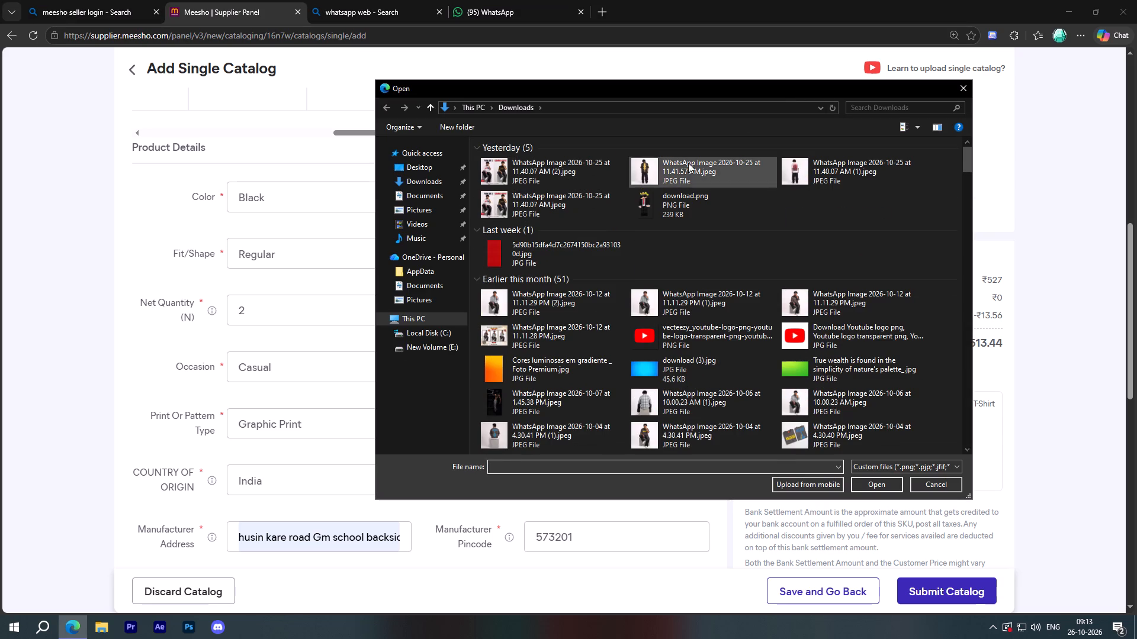
pyautogui.click(683, 166)
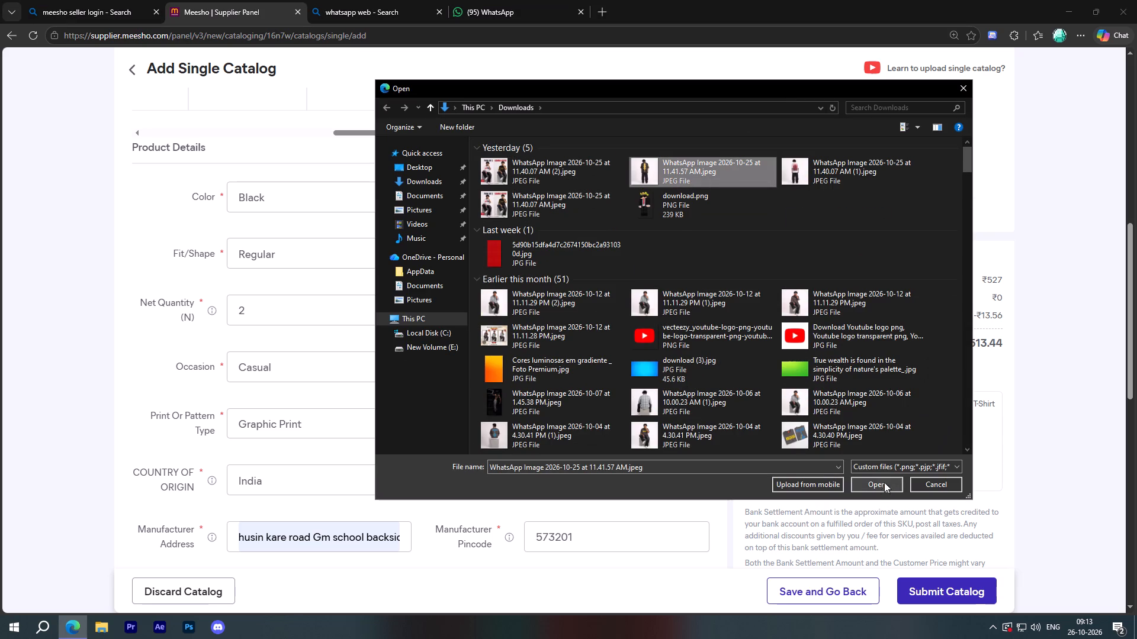
pyautogui.click(881, 485)
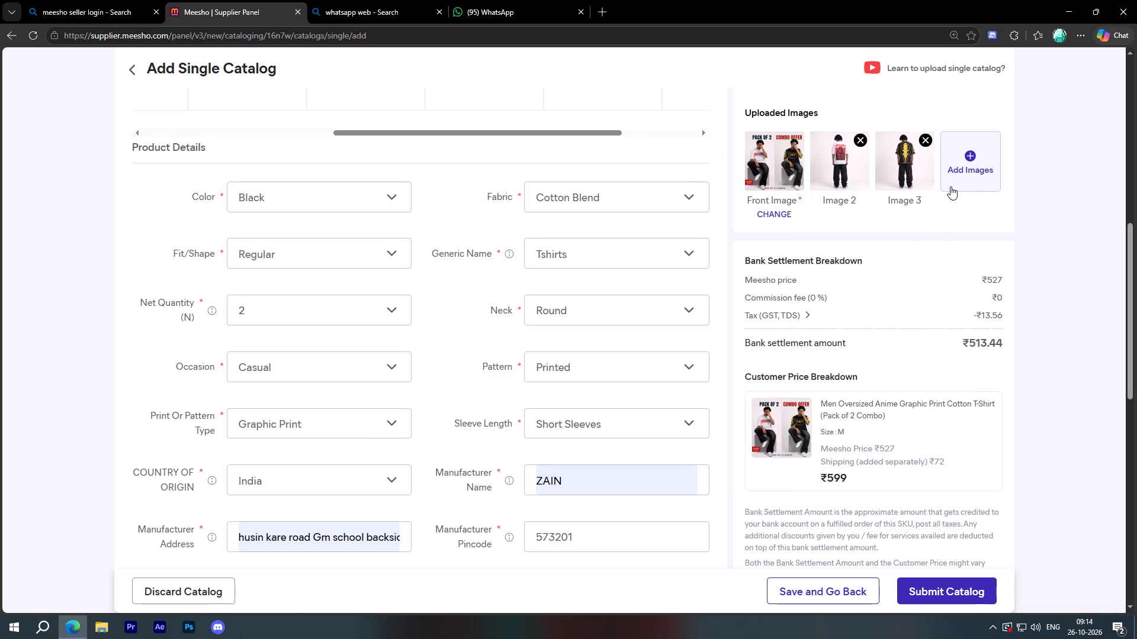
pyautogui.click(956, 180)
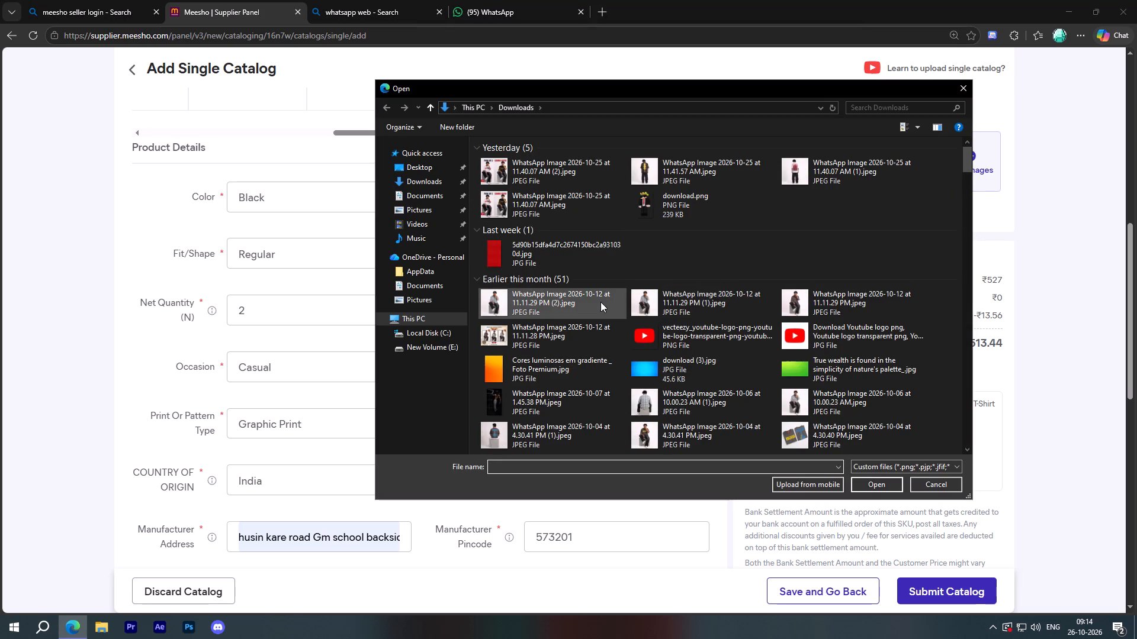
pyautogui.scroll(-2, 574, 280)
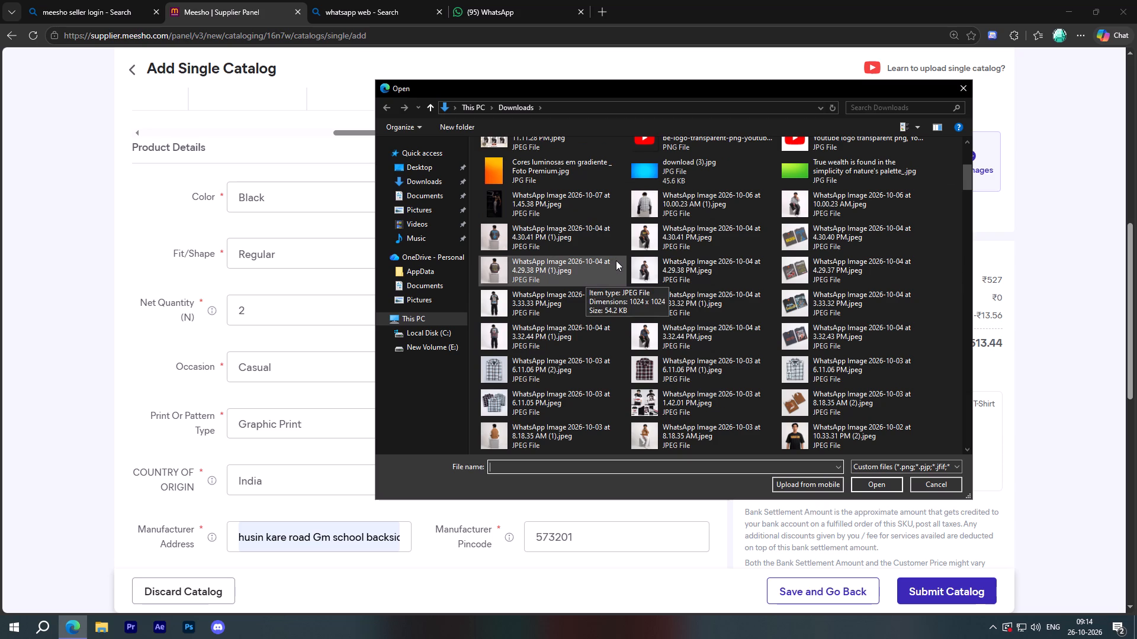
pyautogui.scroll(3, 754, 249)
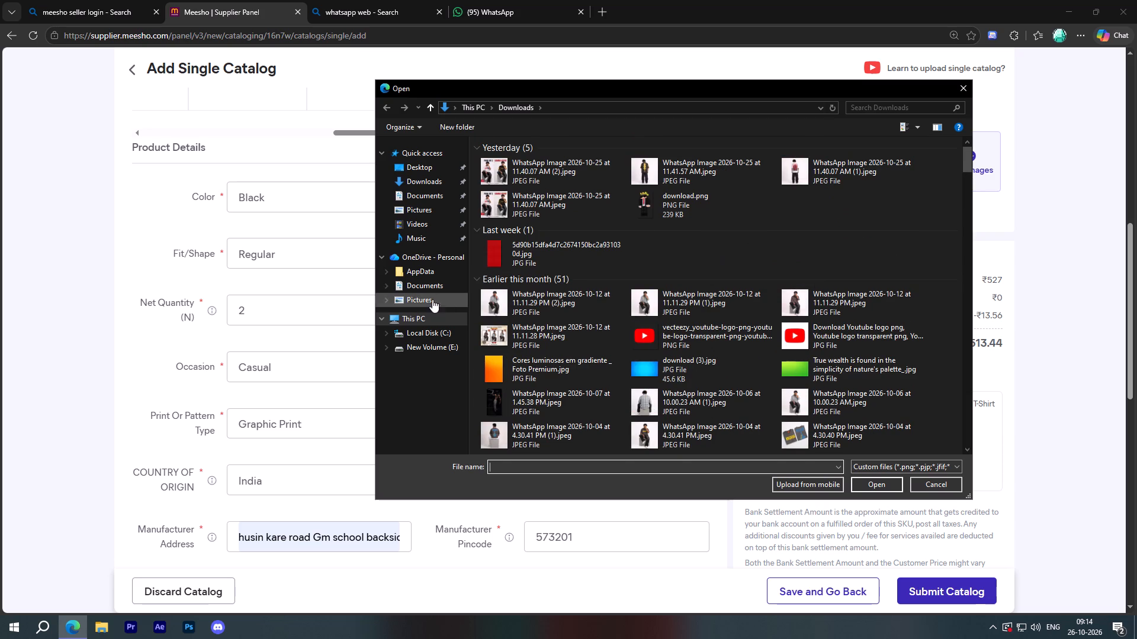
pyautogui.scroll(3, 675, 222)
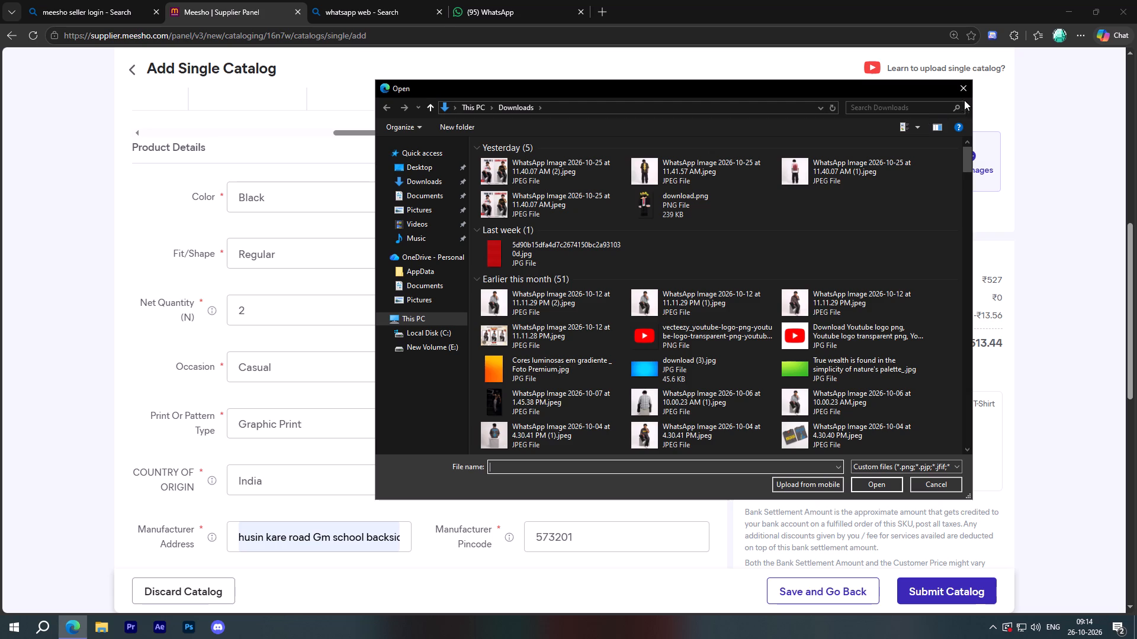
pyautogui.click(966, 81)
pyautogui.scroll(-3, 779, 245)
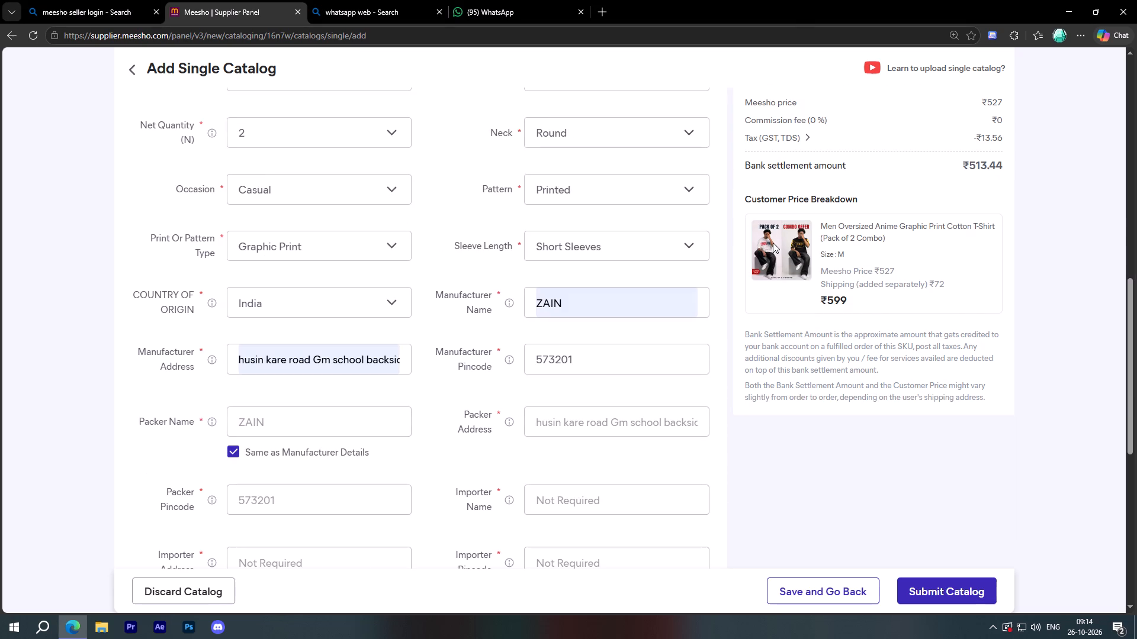
# Go through the remaining product details and other attributes down to the description, and submit the catalog.
pyautogui.scroll(-2, 770, 238)
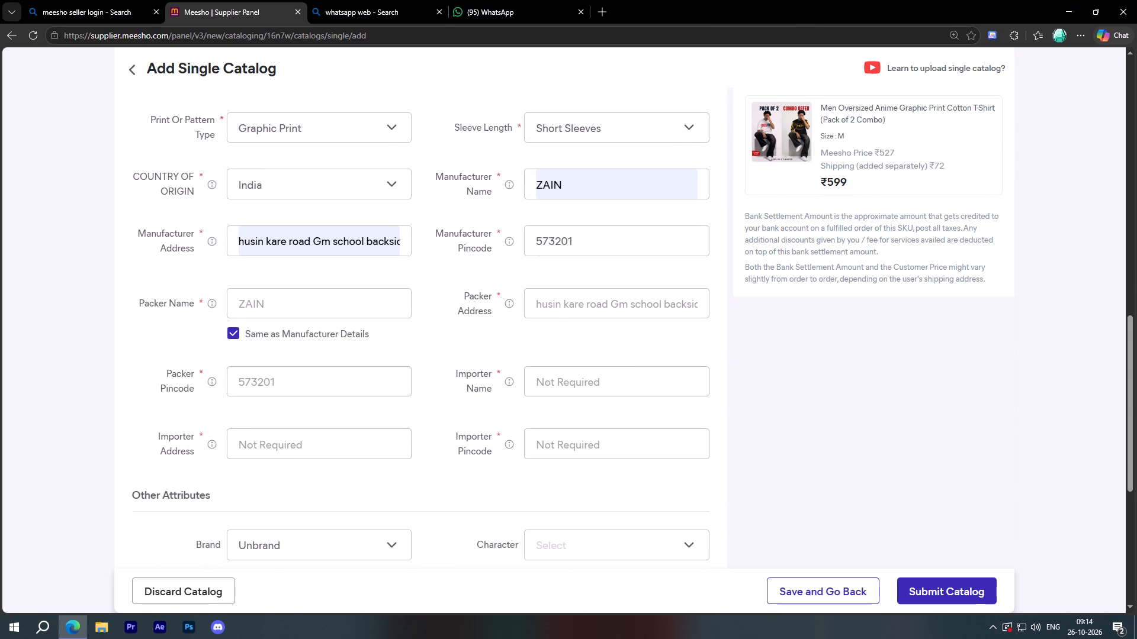
pyautogui.scroll(-8, 770, 238)
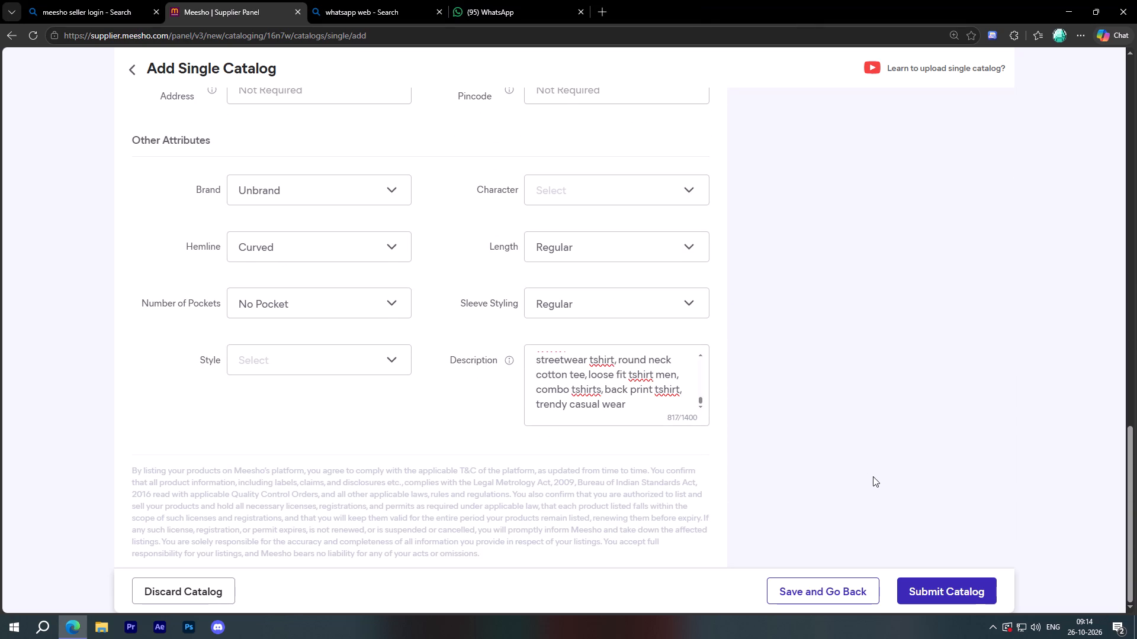
pyautogui.click(930, 589)
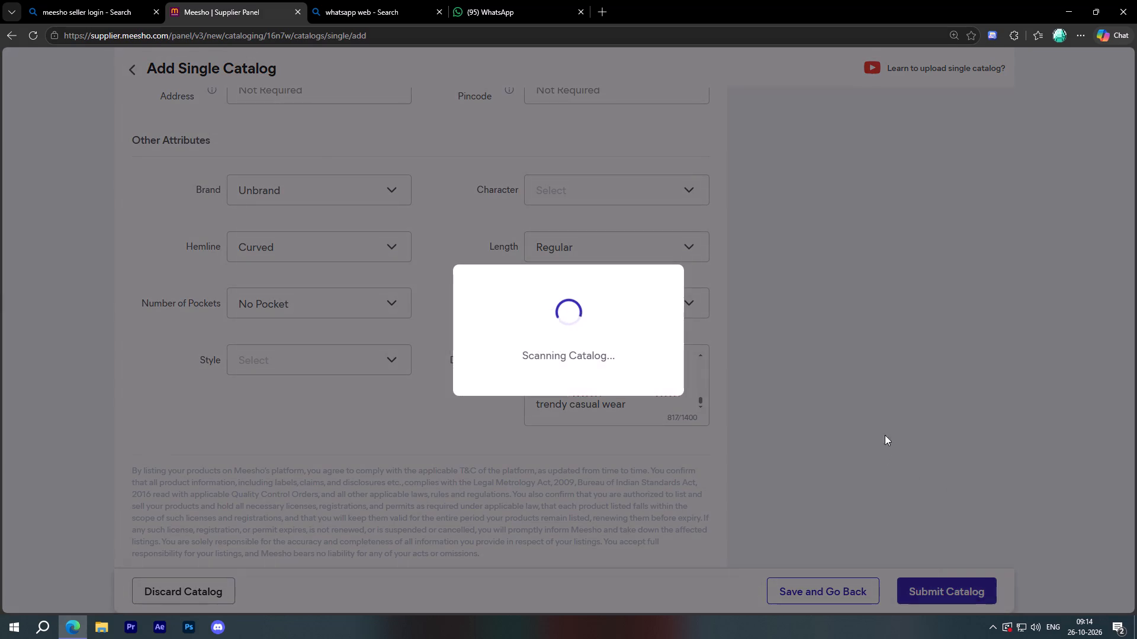
# Shorten the flagged words in the product description, changing "Care" to "Car" and "comfort" to "comfor".
pyautogui.click(454, 344)
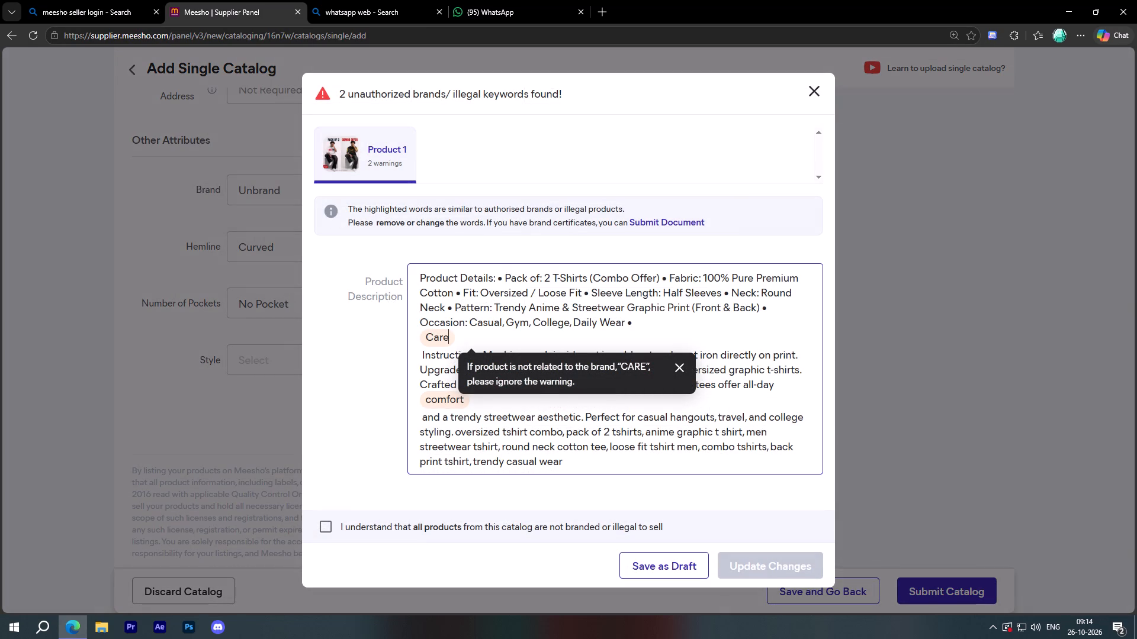
pyautogui.press('BackSpace')
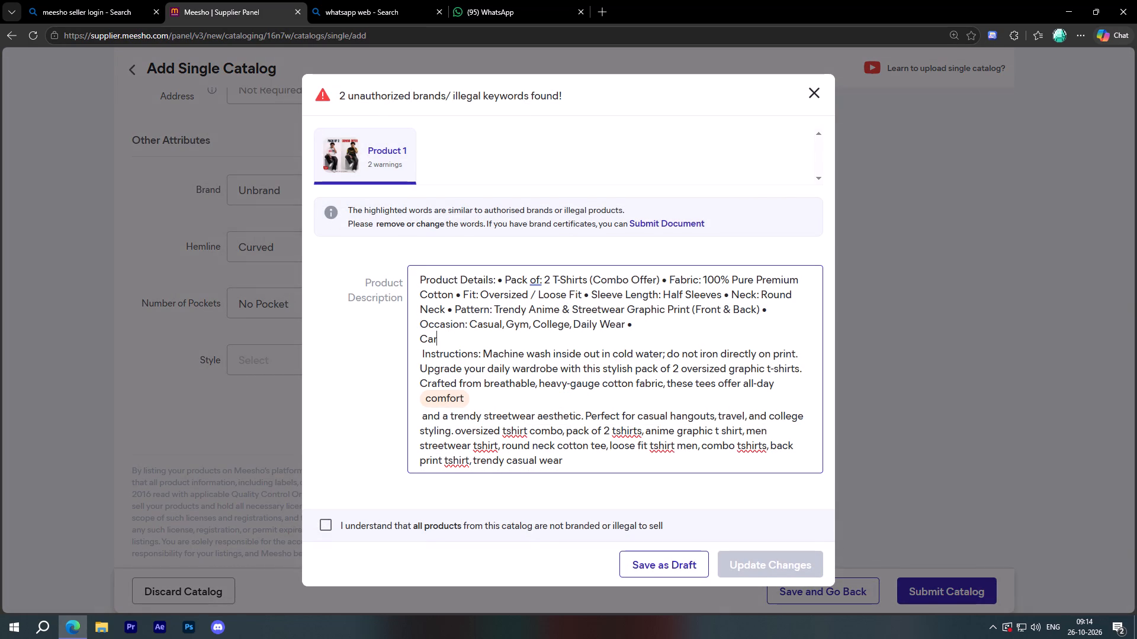
pyautogui.click(486, 403)
pyautogui.press('BackSpace')
# Acknowledge that all products in the catalog are not branded or illegal to sell, and update the description changes.
pyautogui.scroll(-5, 490, 399)
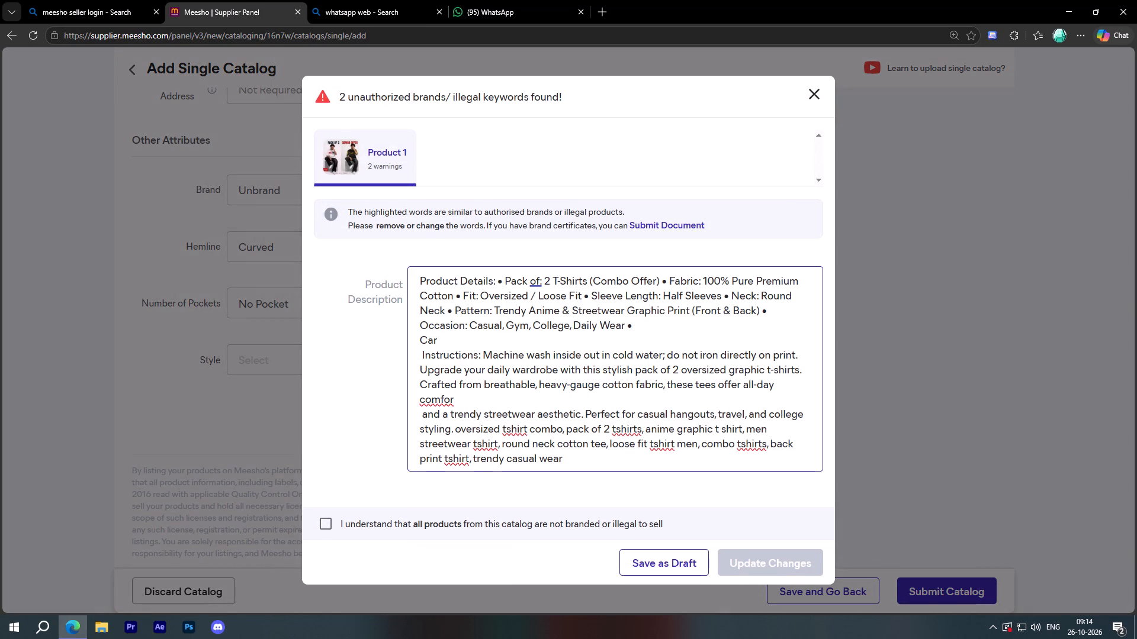
pyautogui.scroll(-1, 575, 385)
pyautogui.click(326, 528)
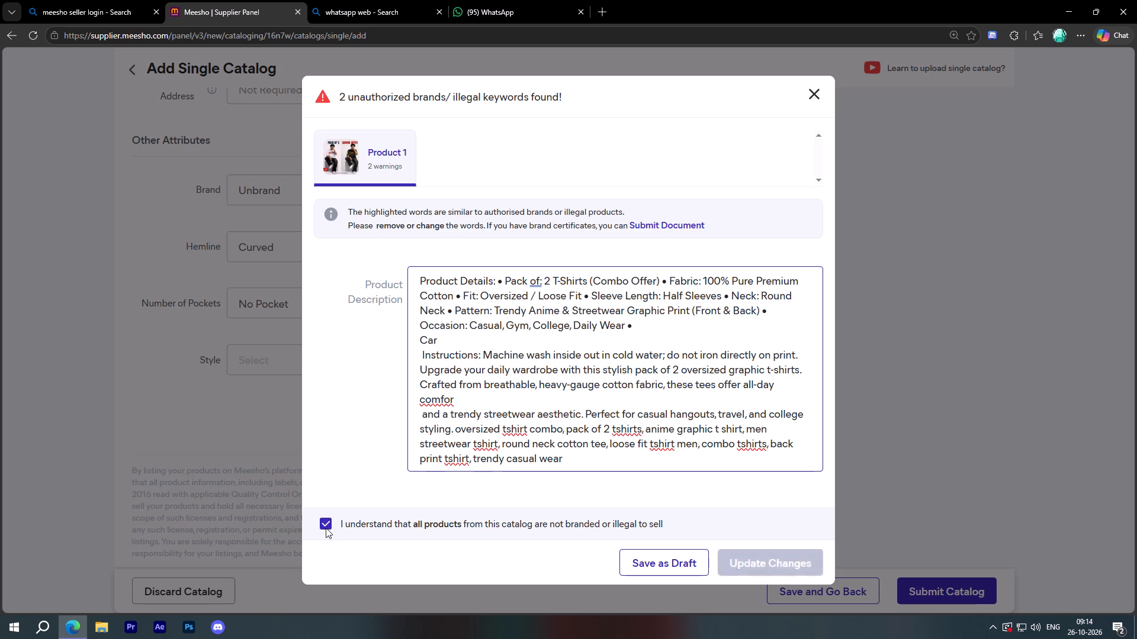
pyautogui.scroll(-5, 659, 386)
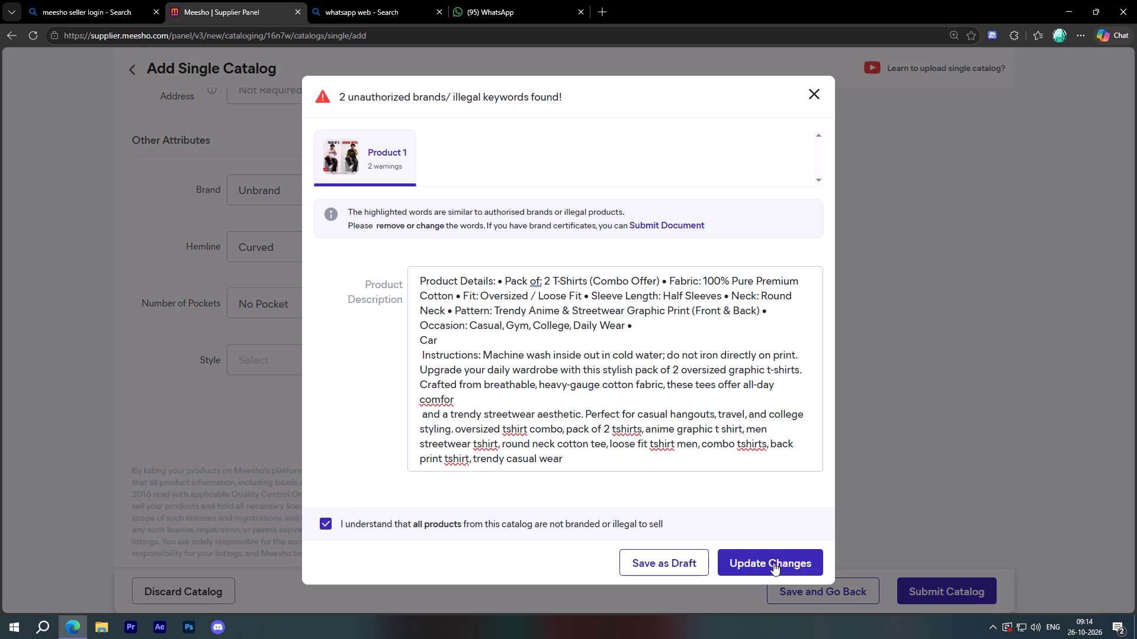
pyautogui.click(773, 563)
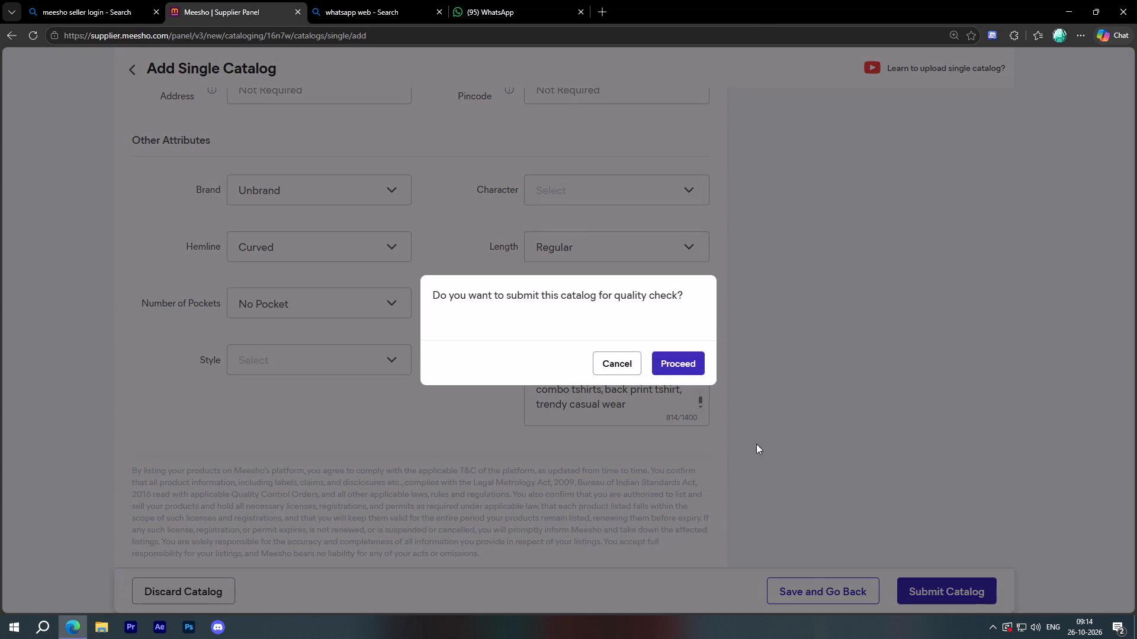
# Proceed with submitting the catalog for quality check and dismiss the suggested visibility steps, including Boost New Catalog.
pyautogui.click(682, 369)
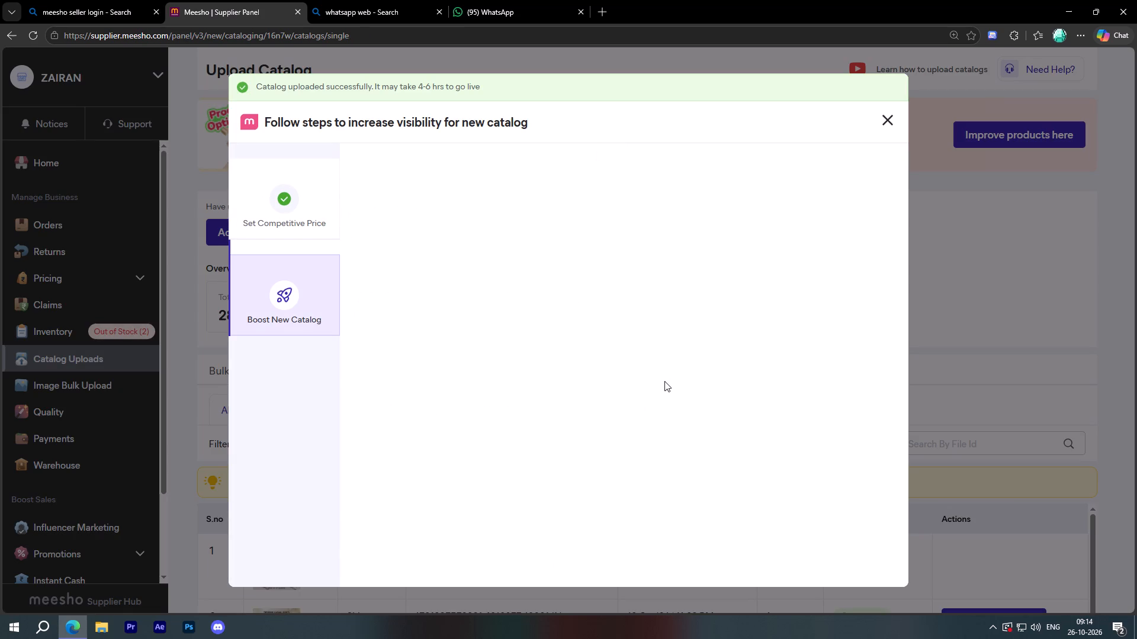
pyautogui.click(282, 298)
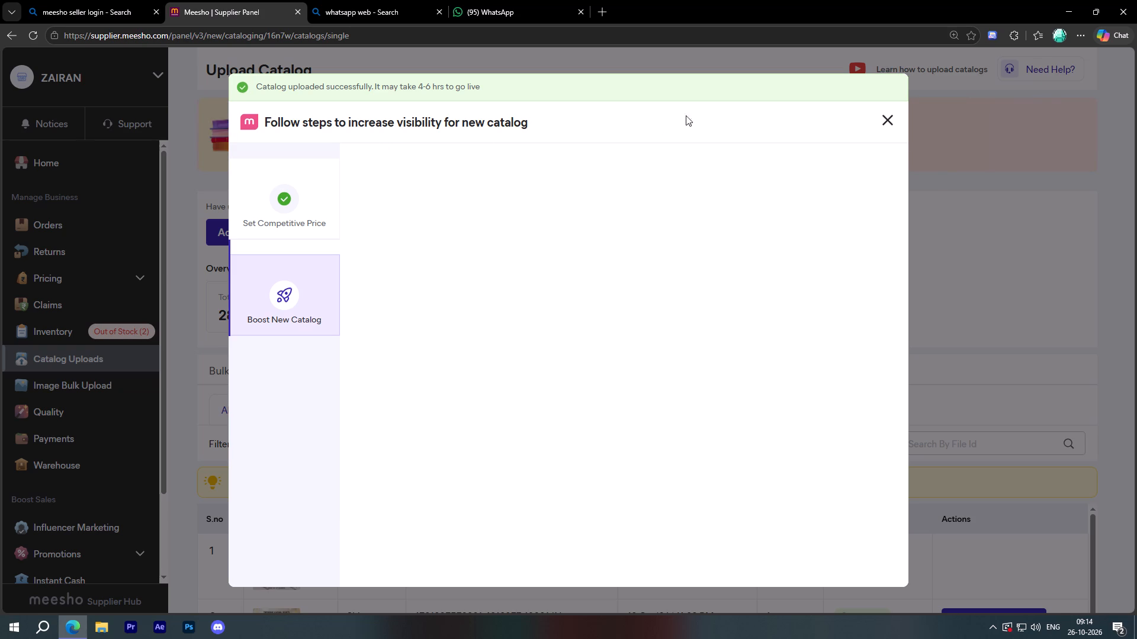
pyautogui.click(888, 120)
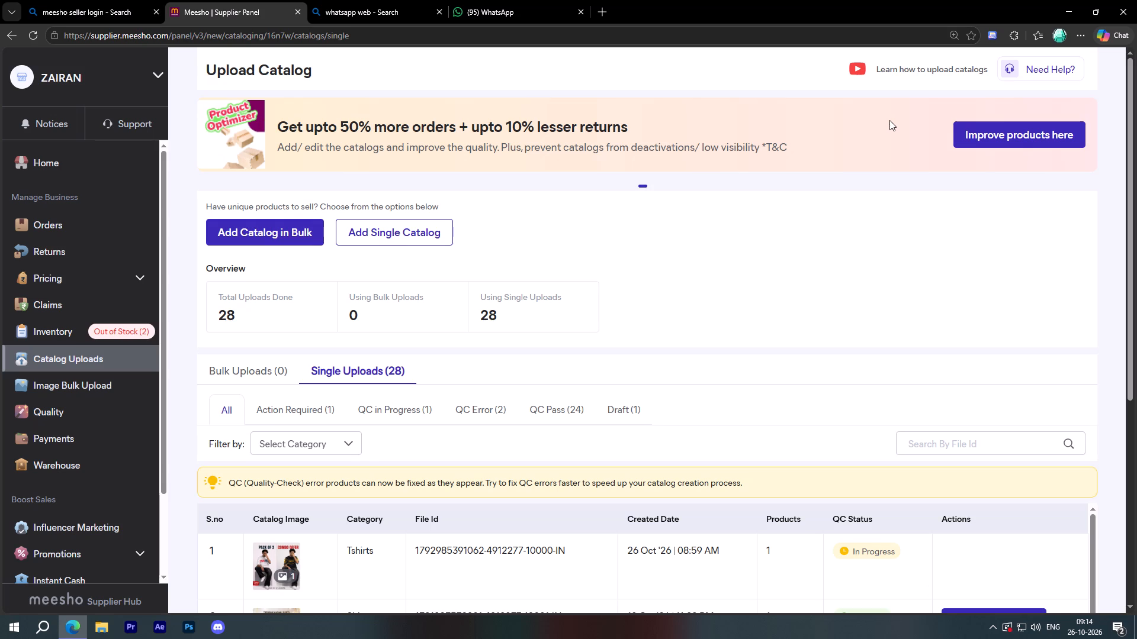
# Check the single uploads listed as Draft and those with QC in Progress.
pyautogui.click(608, 405)
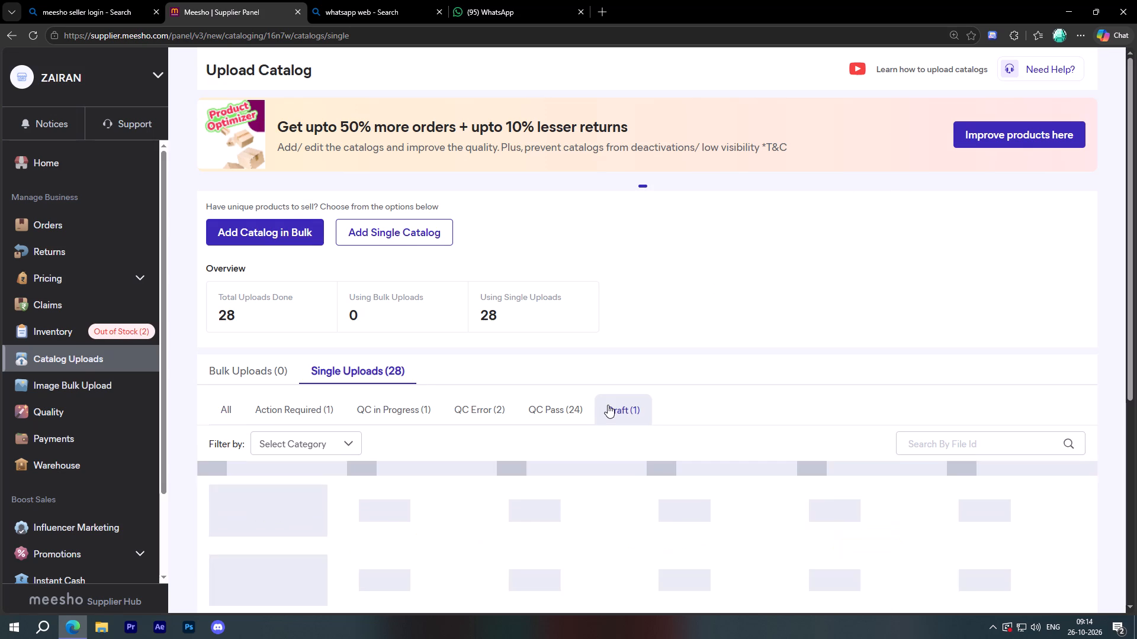
pyautogui.scroll(-4, 609, 402)
pyautogui.scroll(2, 507, 333)
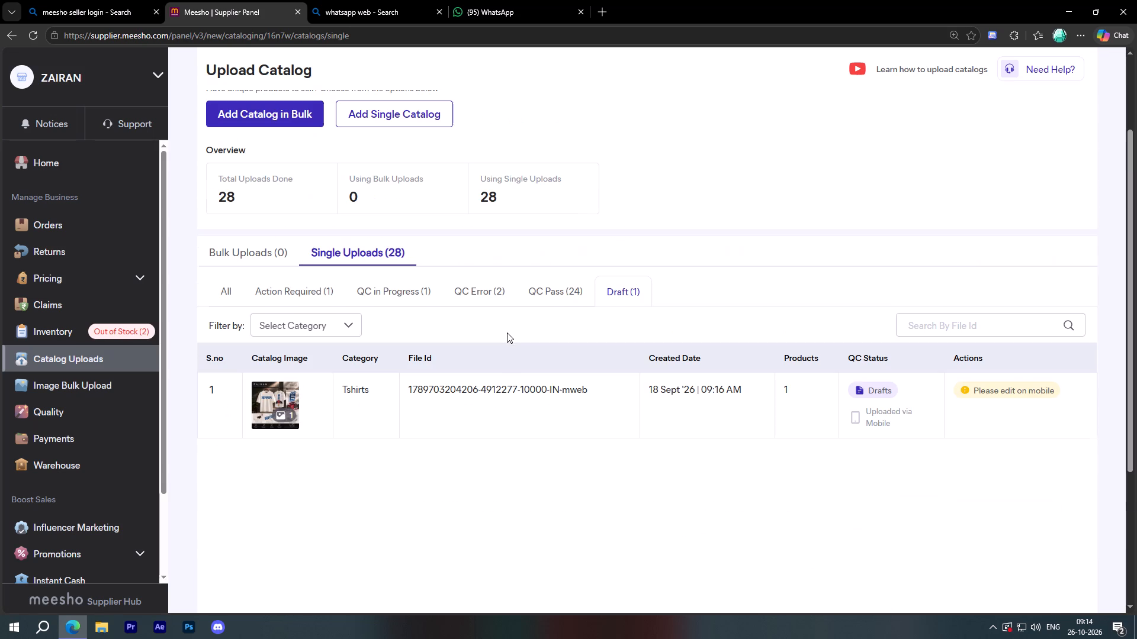
pyautogui.click(423, 291)
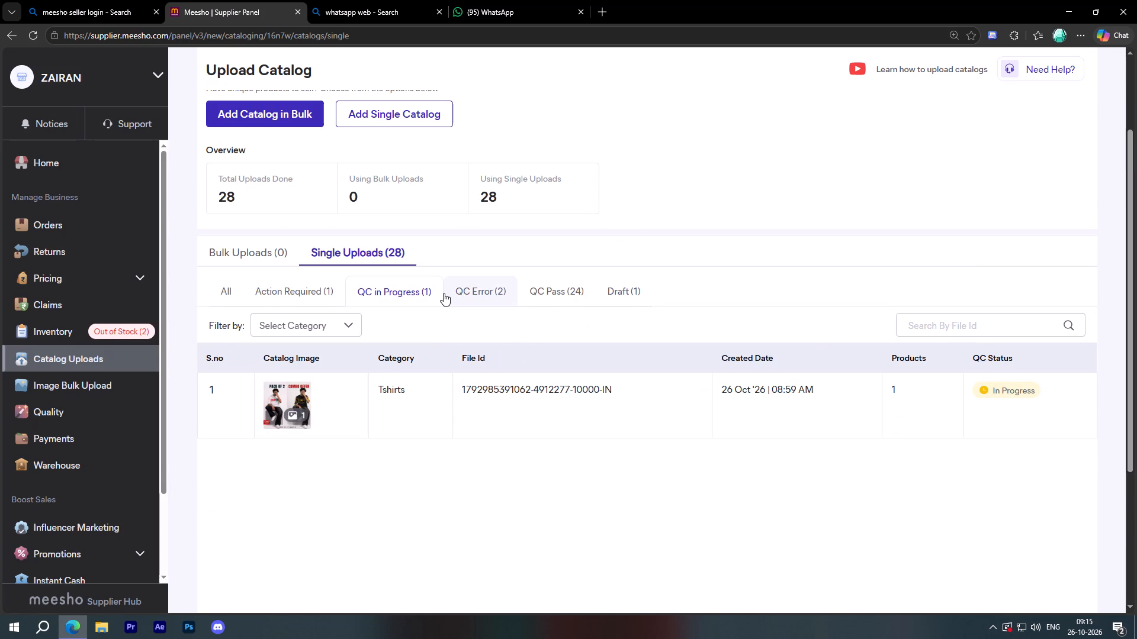
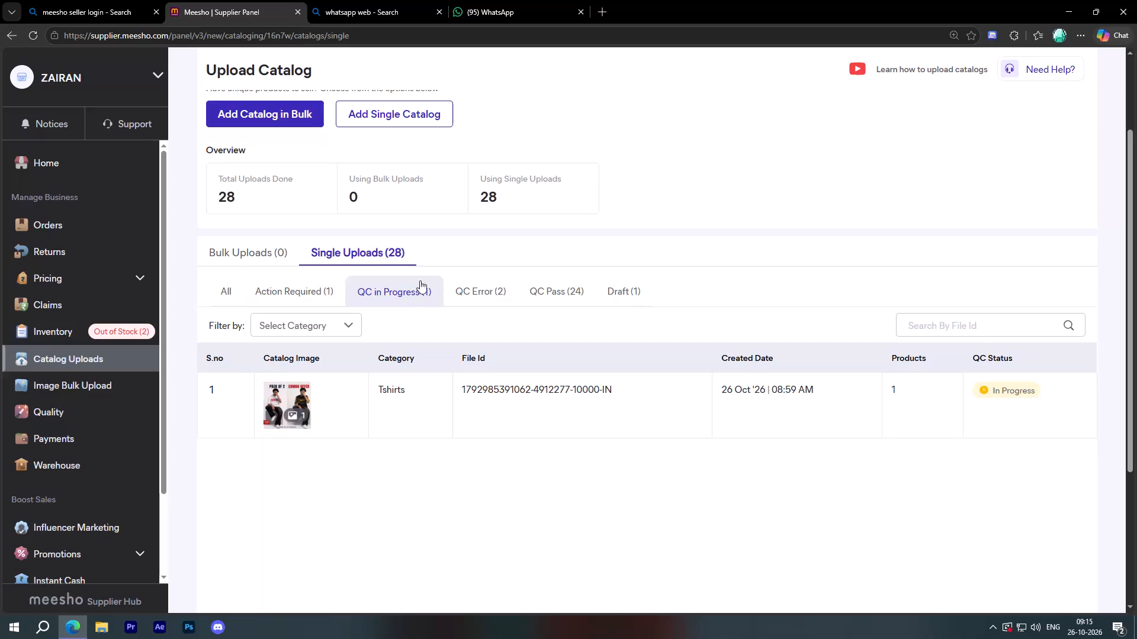
# Check the single uploads marked Action Required, reload the page, and examine those with QC Error.
pyautogui.click(260, 294)
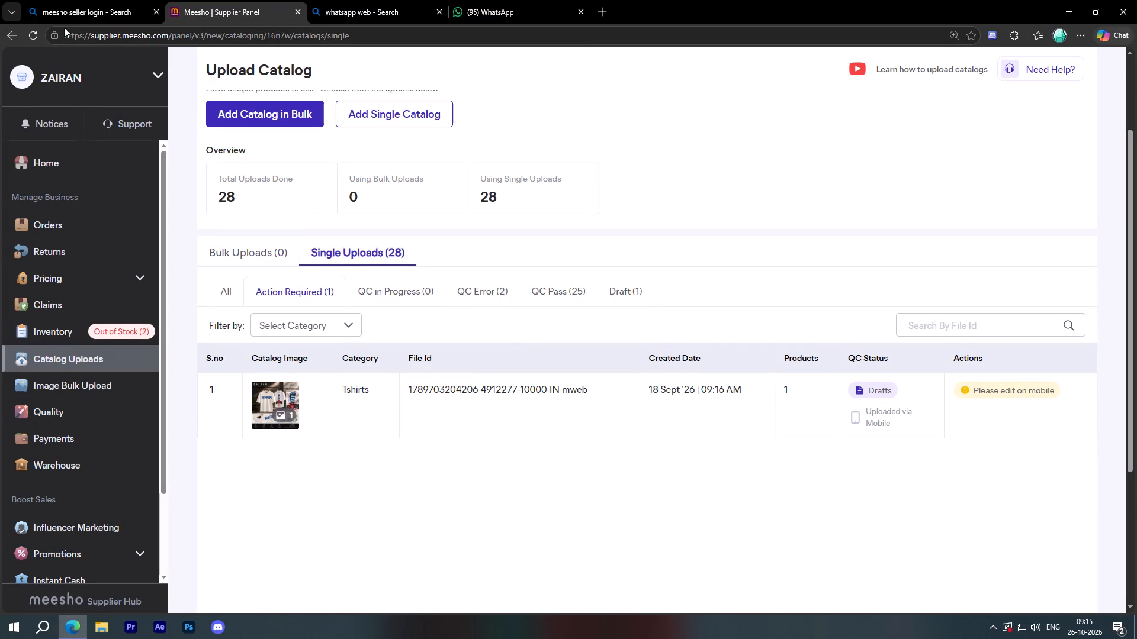
pyautogui.click(33, 30)
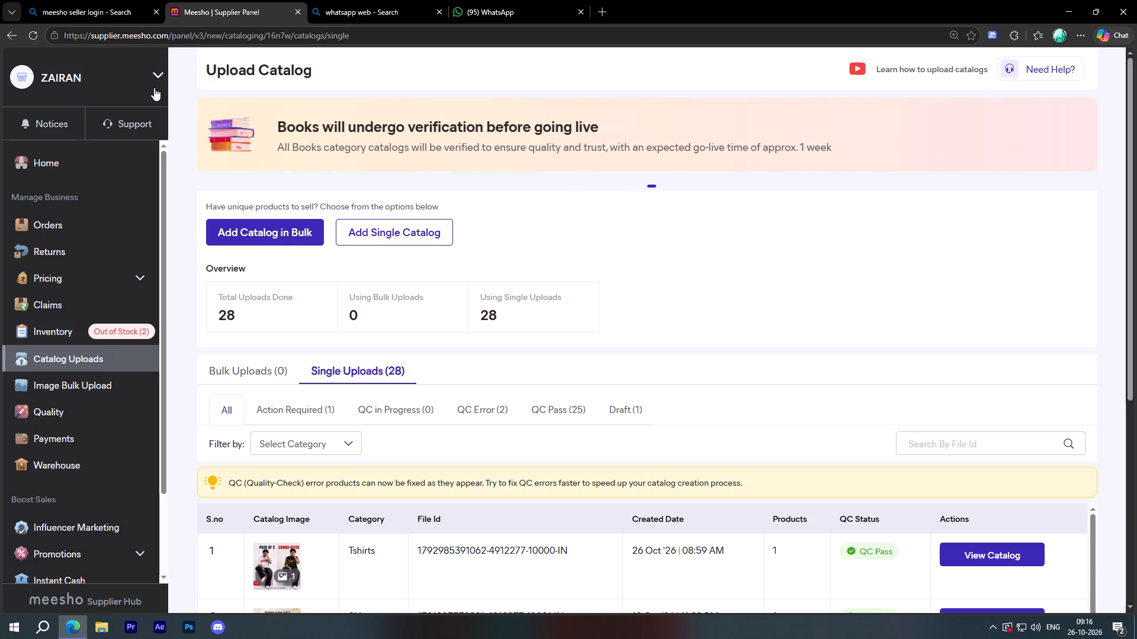
pyautogui.click(504, 420)
pyautogui.scroll(-4, 454, 396)
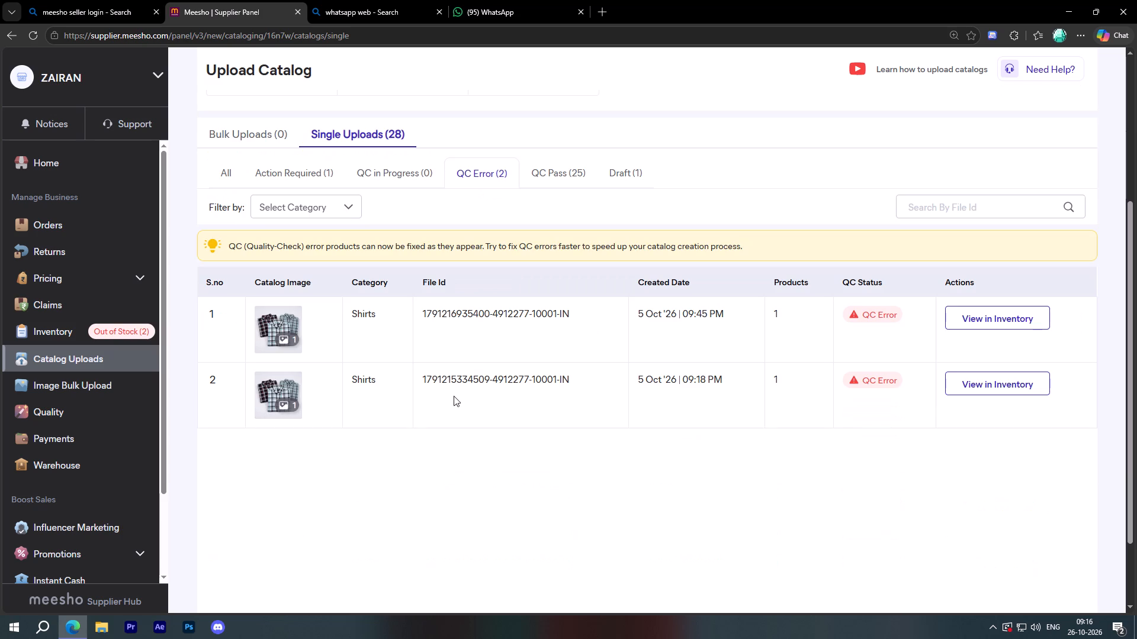
pyautogui.scroll(4, 441, 387)
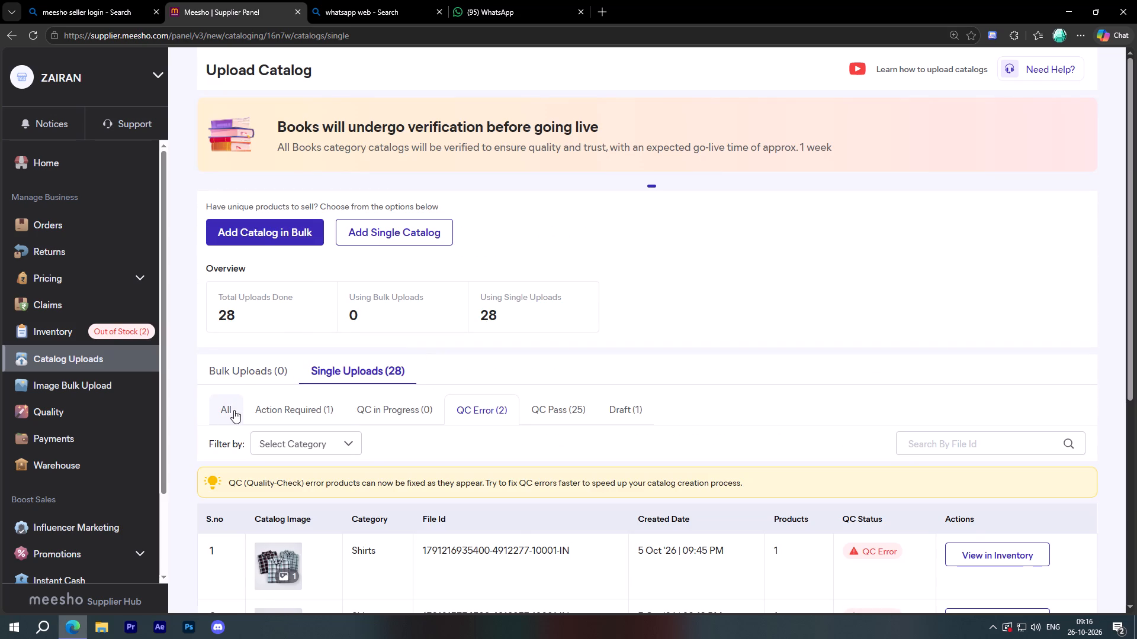
# Review the list of all single uploads and check the QC status of the newest T-shirt catalog.
pyautogui.click(222, 414)
pyautogui.scroll(-3, 384, 422)
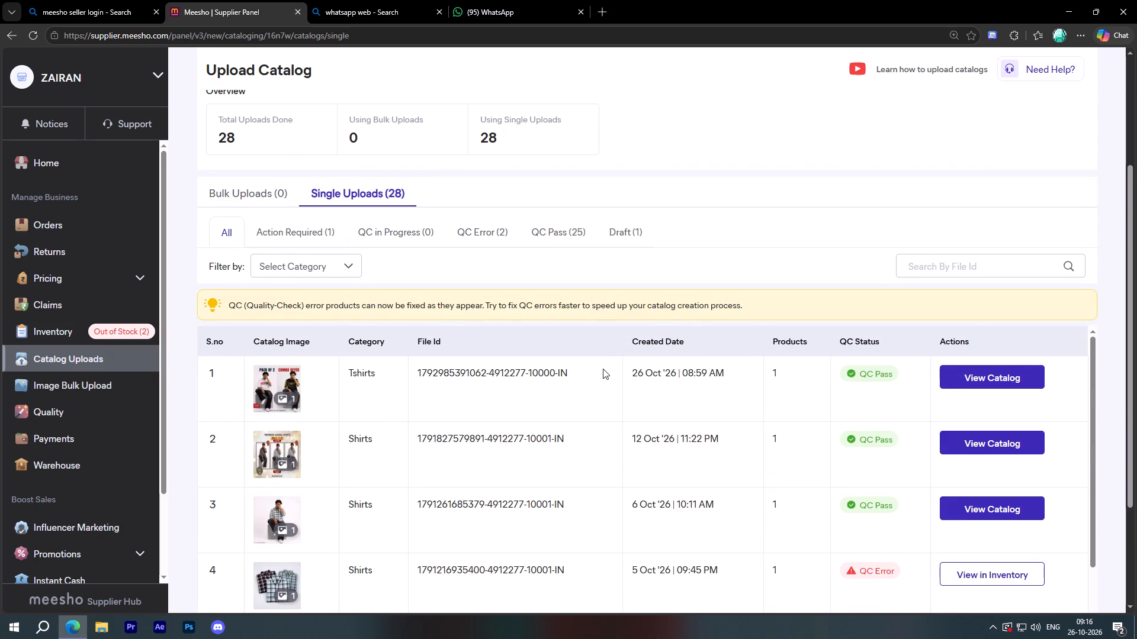
pyautogui.scroll(-3, 857, 406)
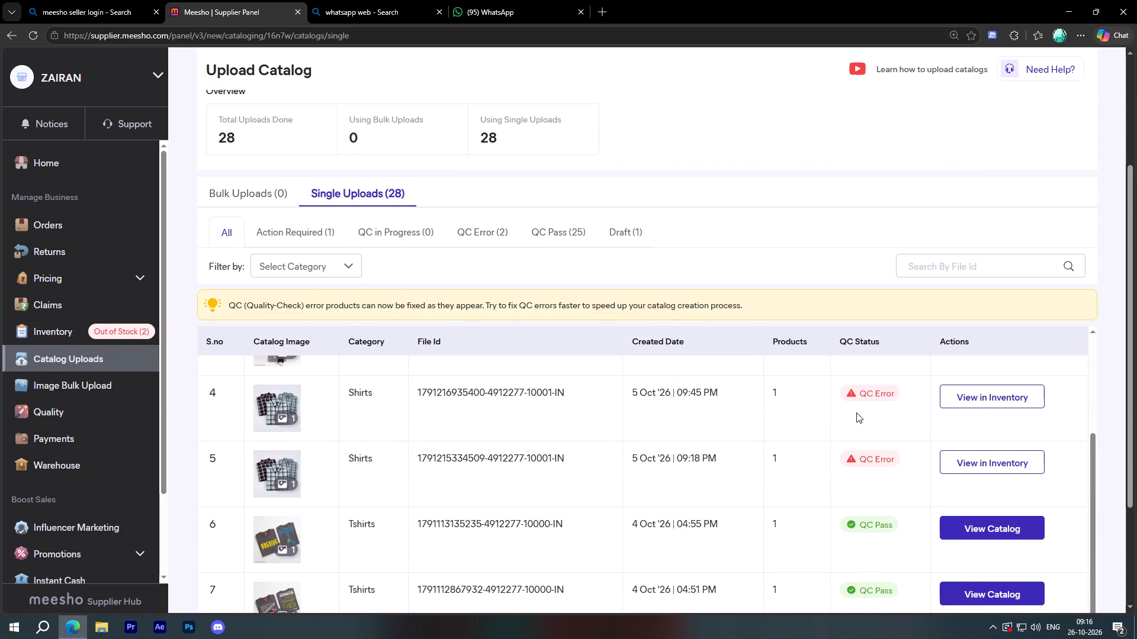
pyautogui.scroll(1, 862, 413)
pyautogui.scroll(2, 598, 425)
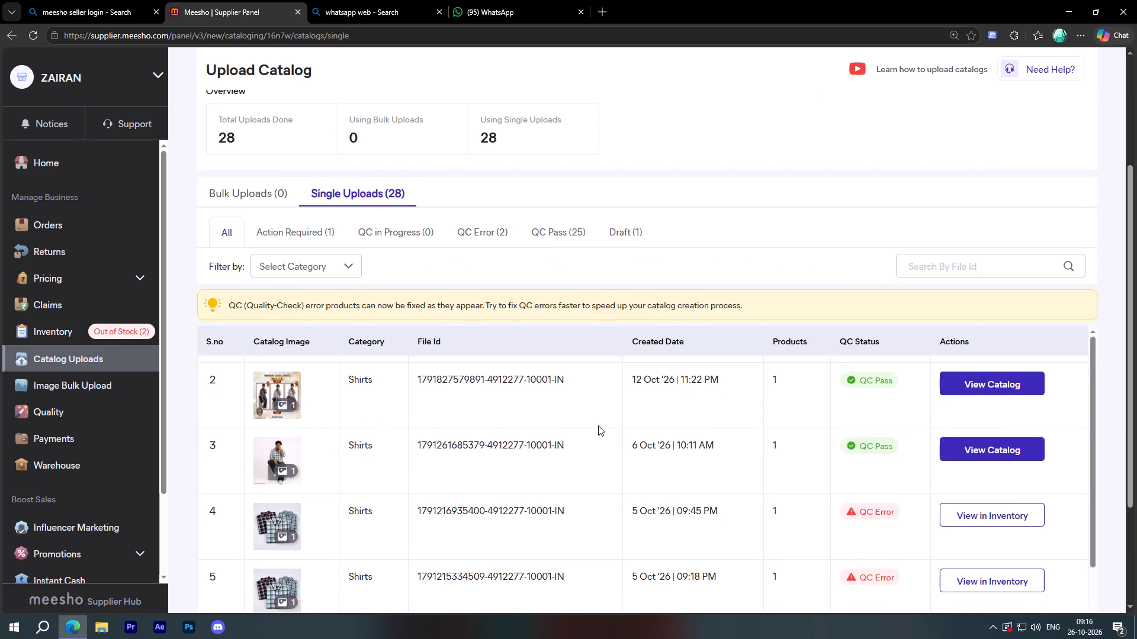
pyautogui.scroll(4, 580, 426)
pyautogui.scroll(-2, 531, 443)
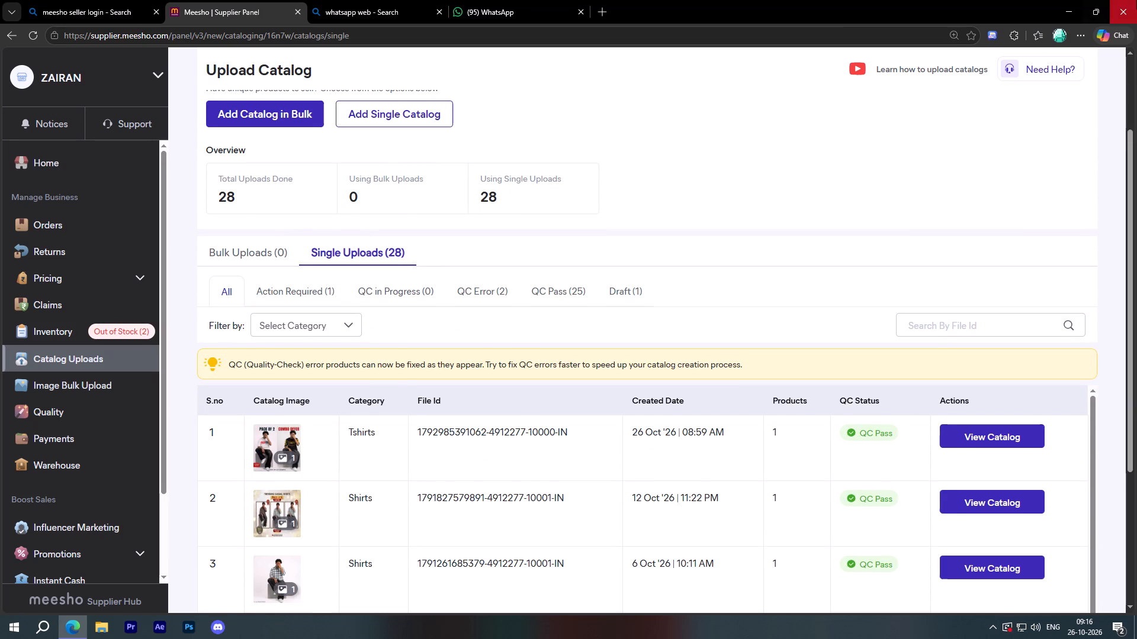
pyautogui.scroll(-1, 487, 173)
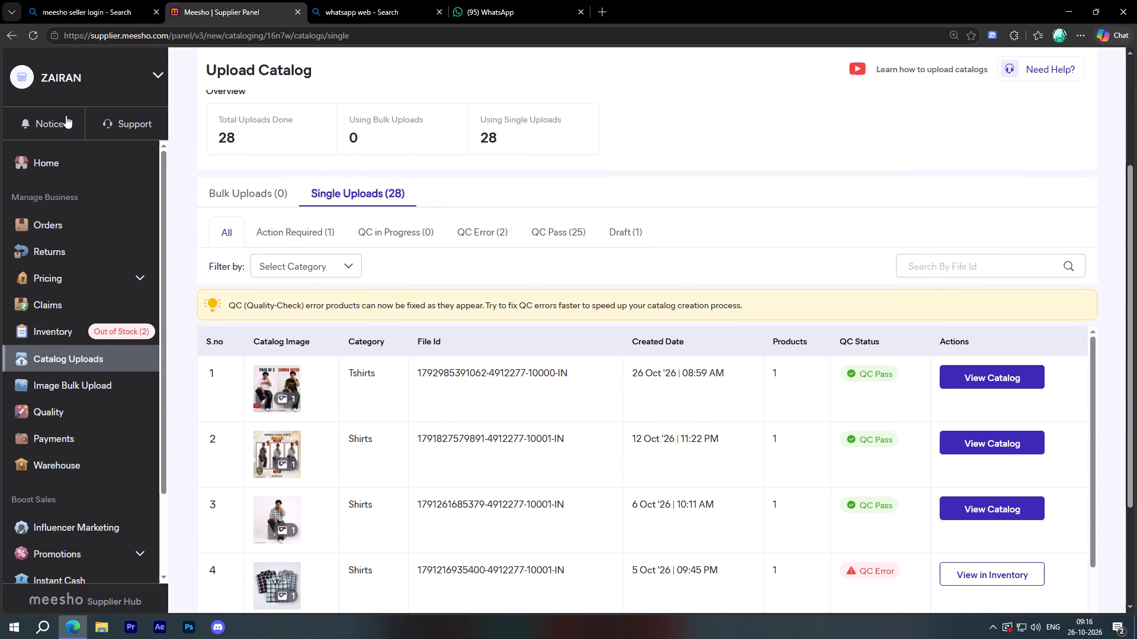
# Open the full list of Orders & Delivery issues in Support.
pyautogui.click(126, 120)
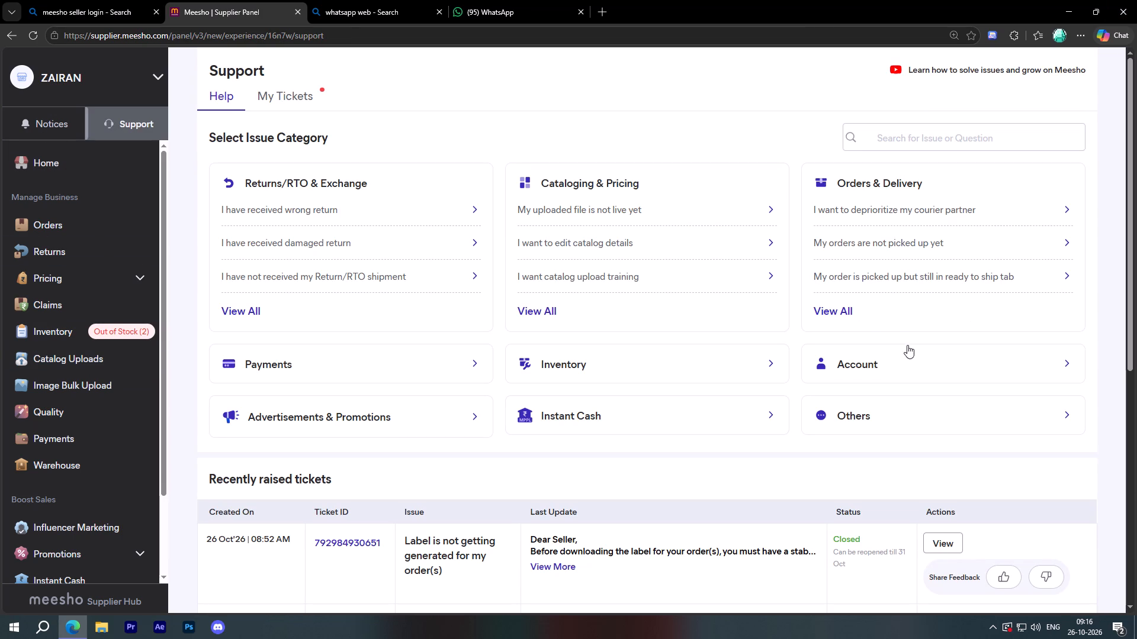
pyautogui.click(904, 324)
pyautogui.click(905, 311)
pyautogui.click(848, 314)
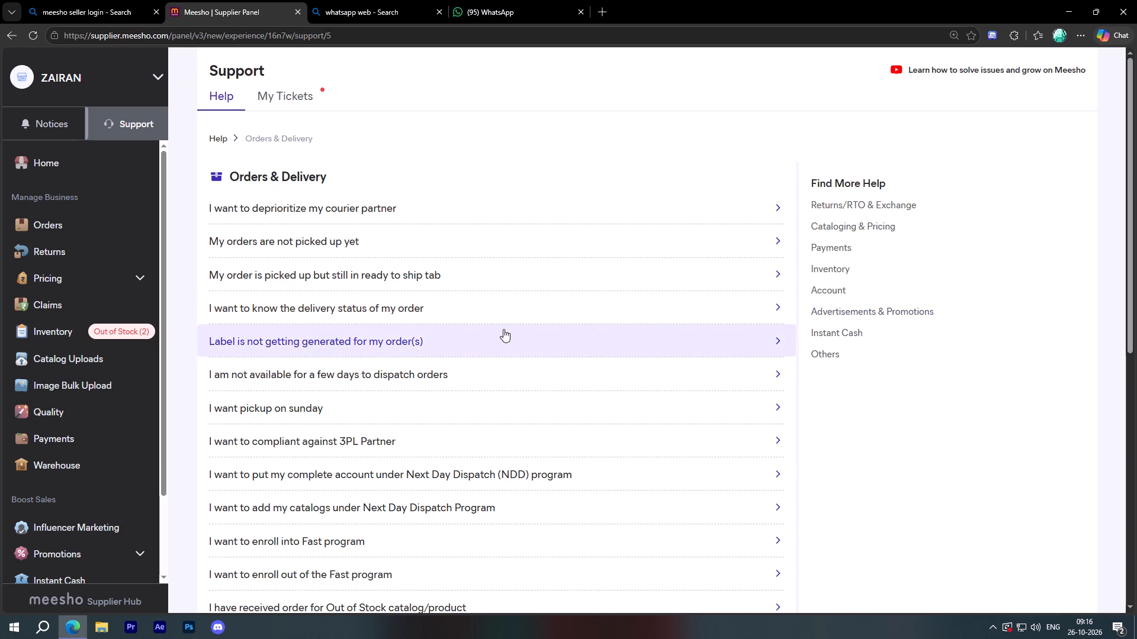
# Read through the Orders & Delivery support issues, from courier and pickup topics down to Other issue.
pyautogui.scroll(-1, 323, 366)
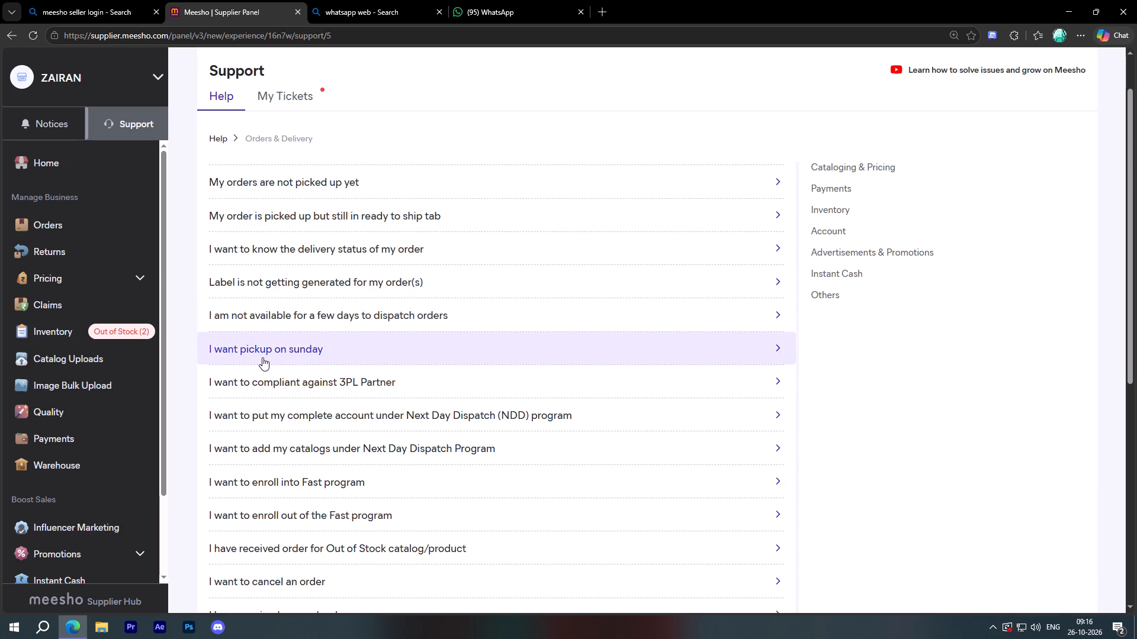
pyautogui.scroll(-2, 316, 393)
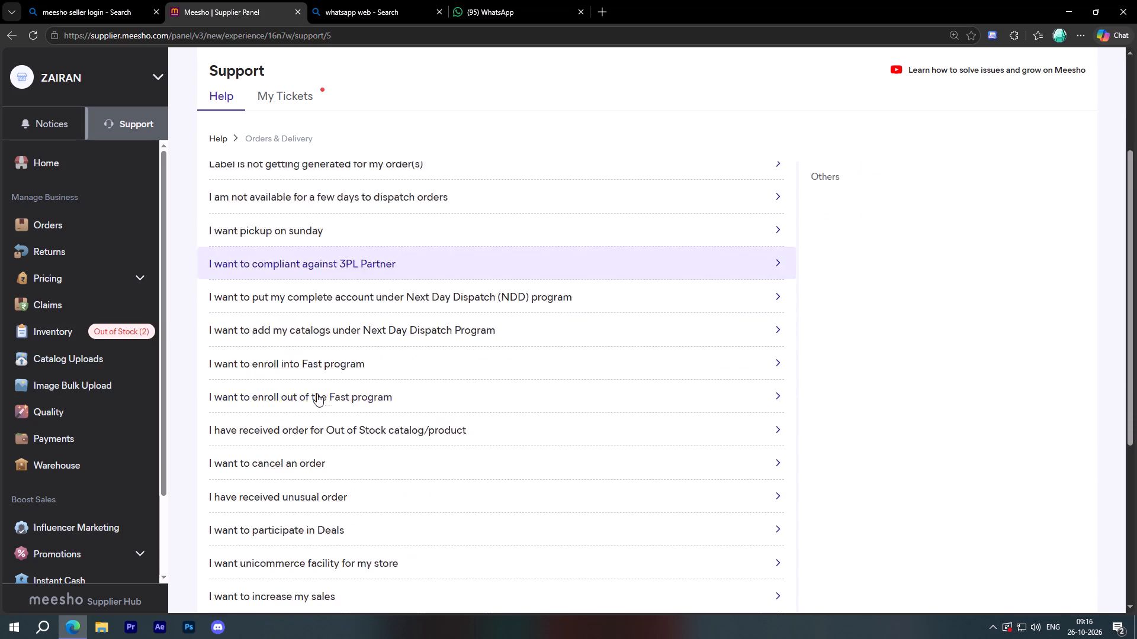
pyautogui.scroll(-7, 317, 393)
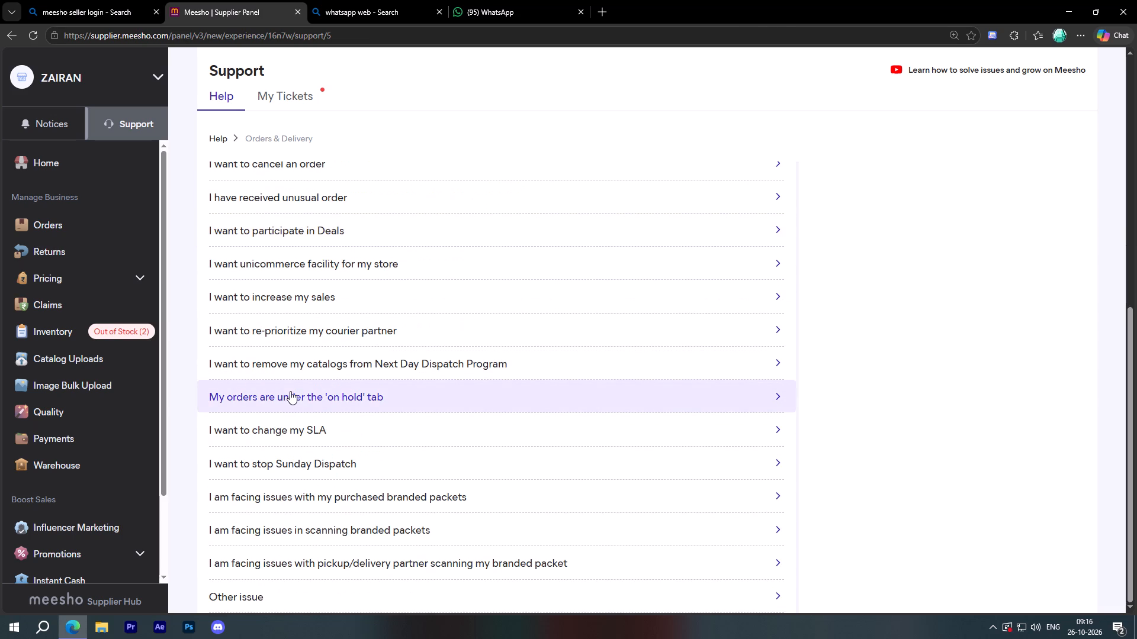
pyautogui.scroll(-3, 291, 388)
pyautogui.scroll(1, 299, 385)
pyautogui.scroll(-4, 303, 395)
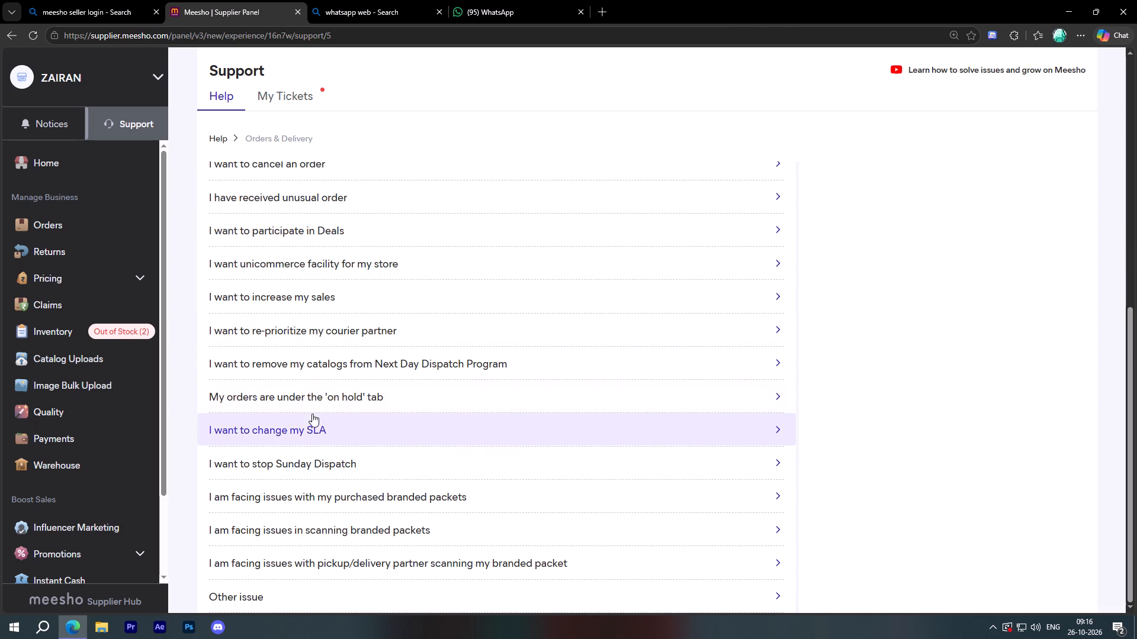
pyautogui.scroll(-9, 307, 406)
pyautogui.scroll(8, 288, 424)
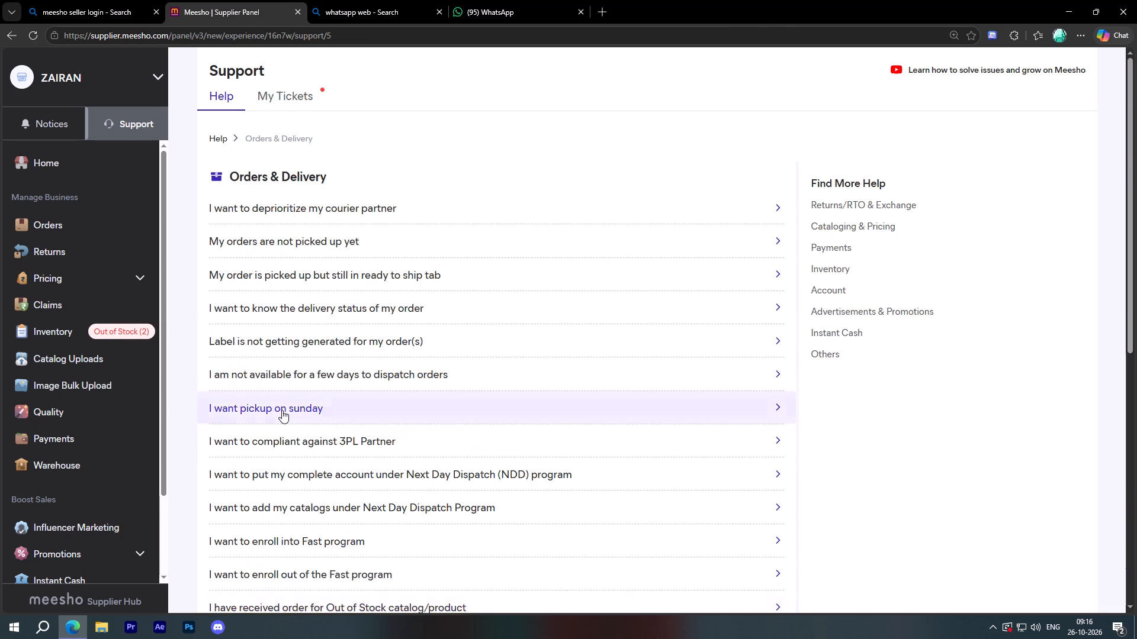
pyautogui.scroll(3, 282, 410)
pyautogui.scroll(-5, 282, 410)
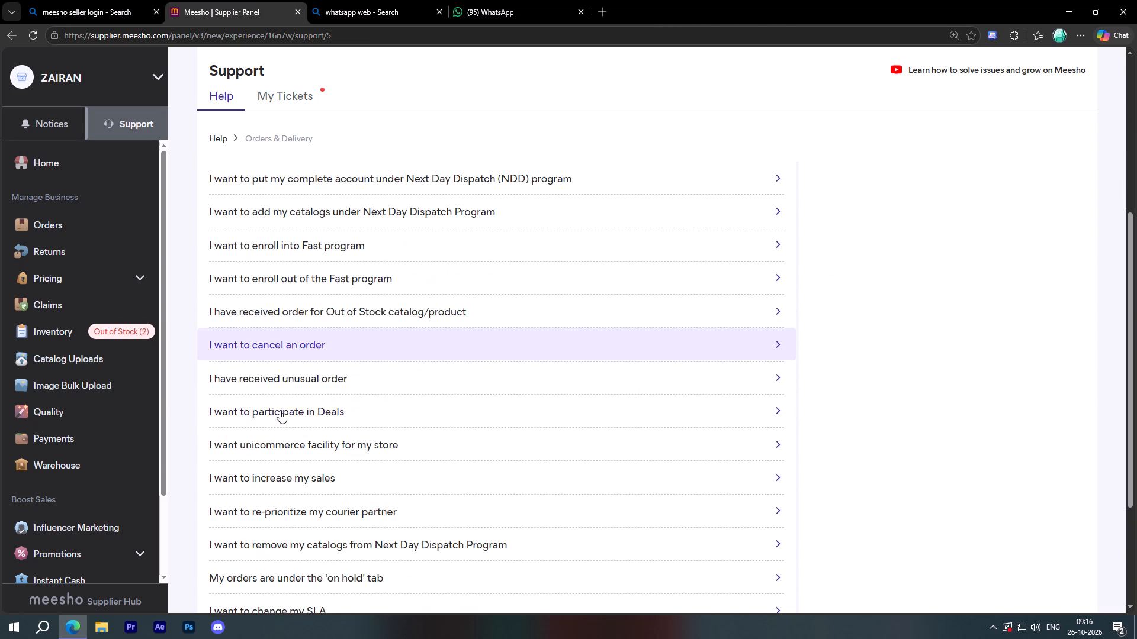
pyautogui.scroll(-5, 380, 422)
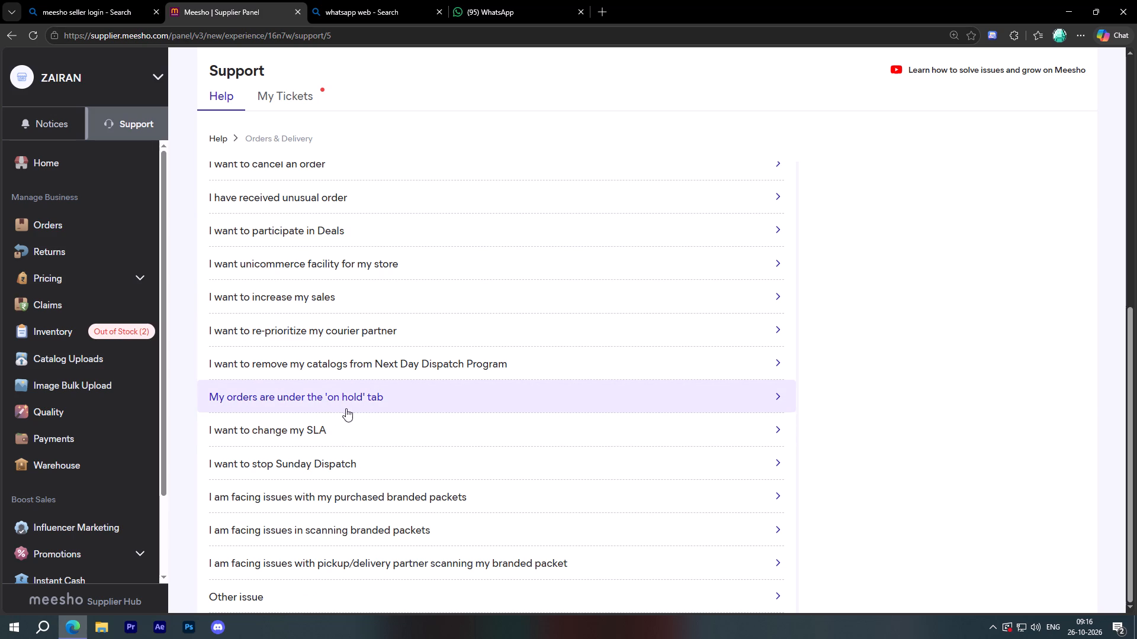
pyautogui.scroll(-4, 287, 406)
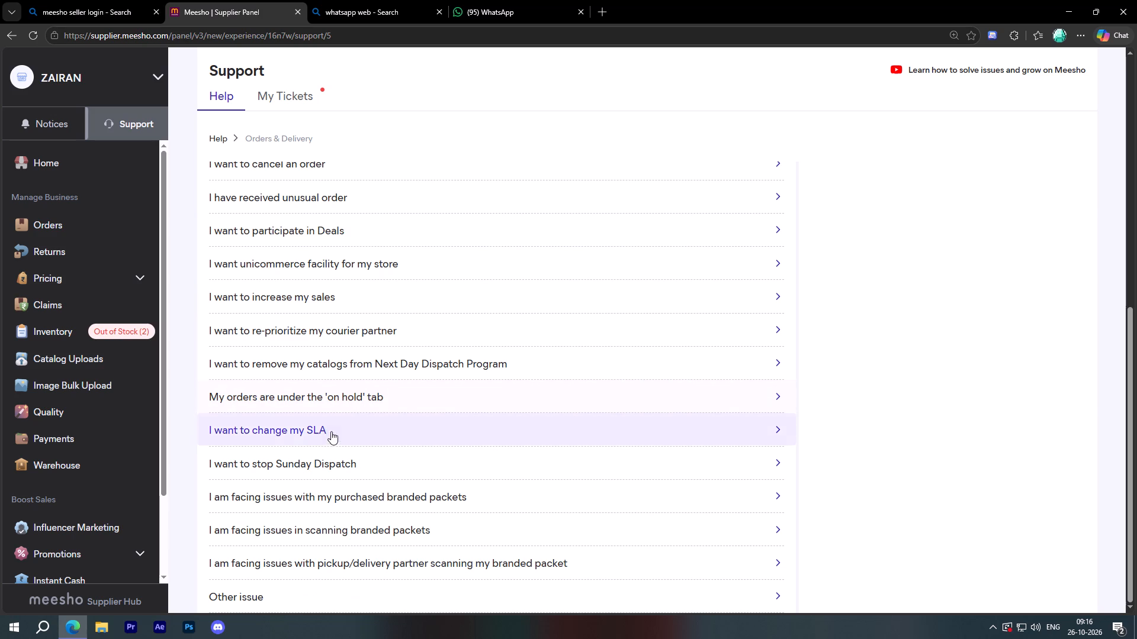
pyautogui.scroll(11, 341, 325)
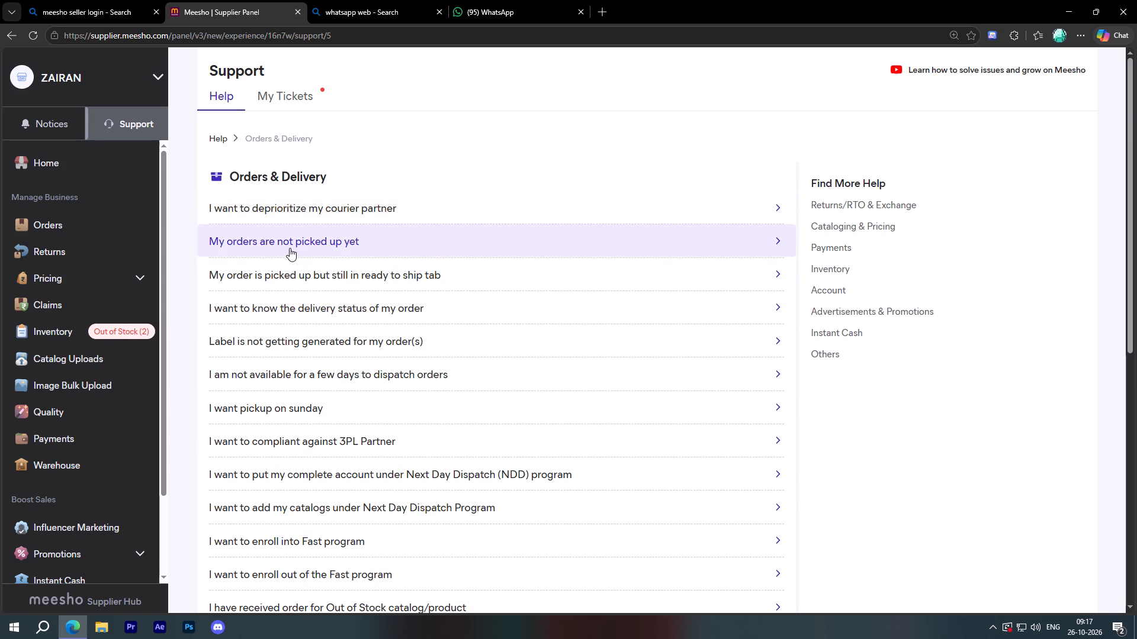
# Close the browser window and refresh the desktop.
pyautogui.click(1132, 5)
pyautogui.moveTo(657, 105); pyautogui.dragTo(663, 93, button='right')
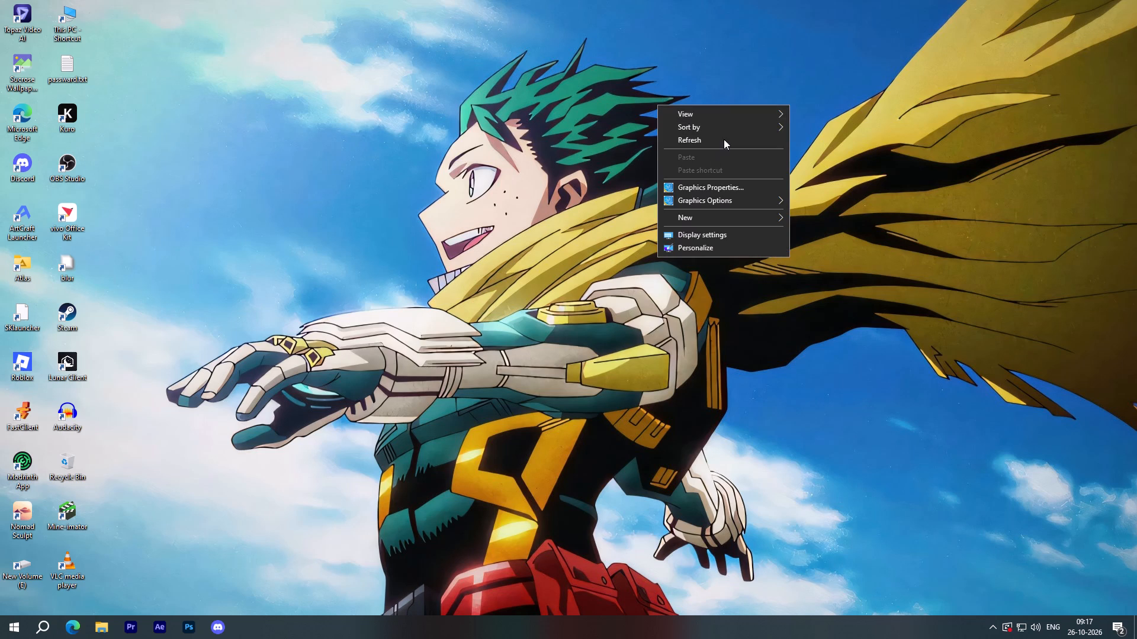
pyautogui.click(725, 137)
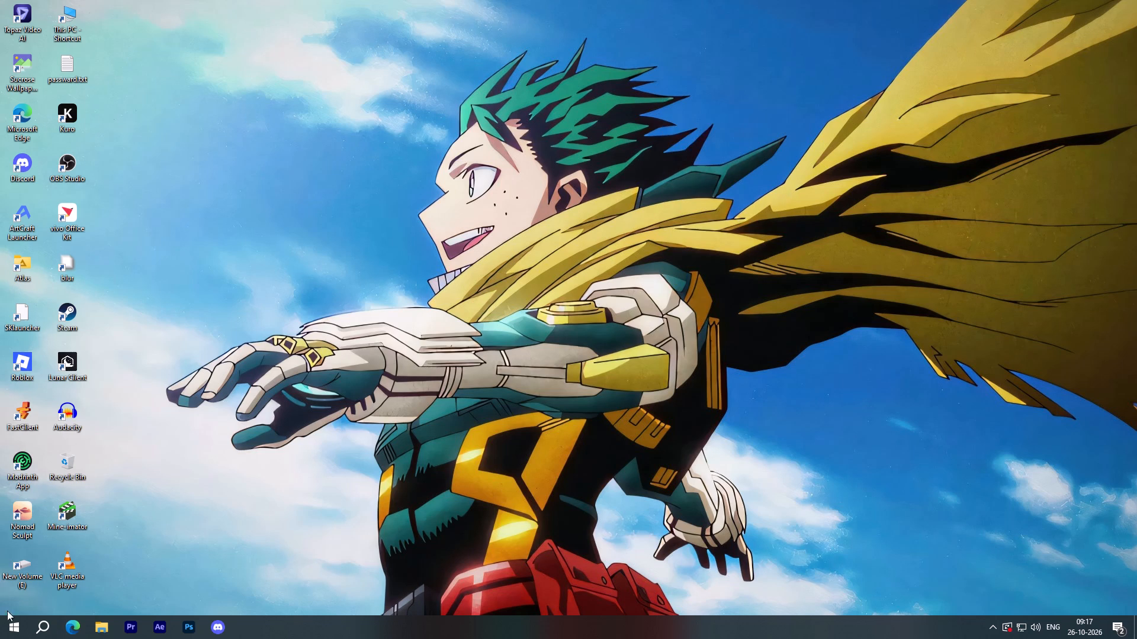
# Bring up the computer's power options for sleep, shutdown or restart.
pyautogui.click(7, 619)
pyautogui.click(11, 596)
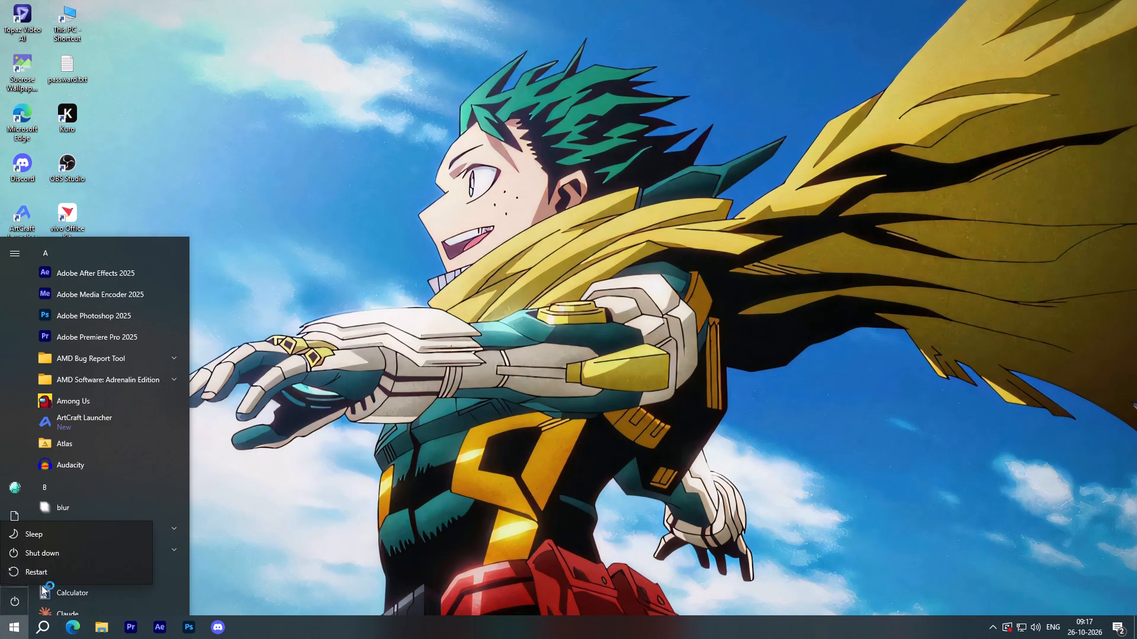